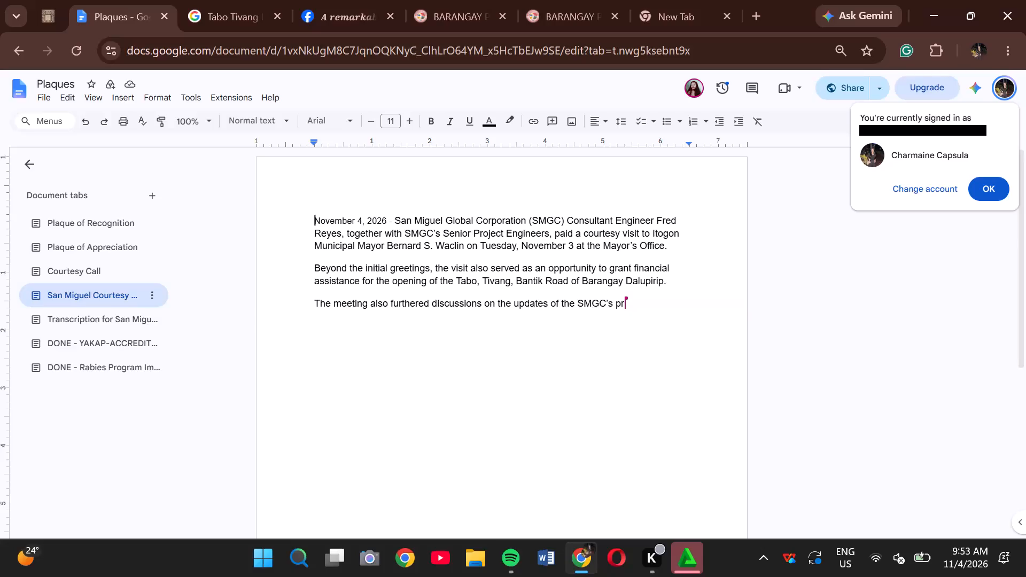
Switch to Word by opening the recent document "AR October 1-16".
{"action": "right_click", "coordinate": [546, 558]}
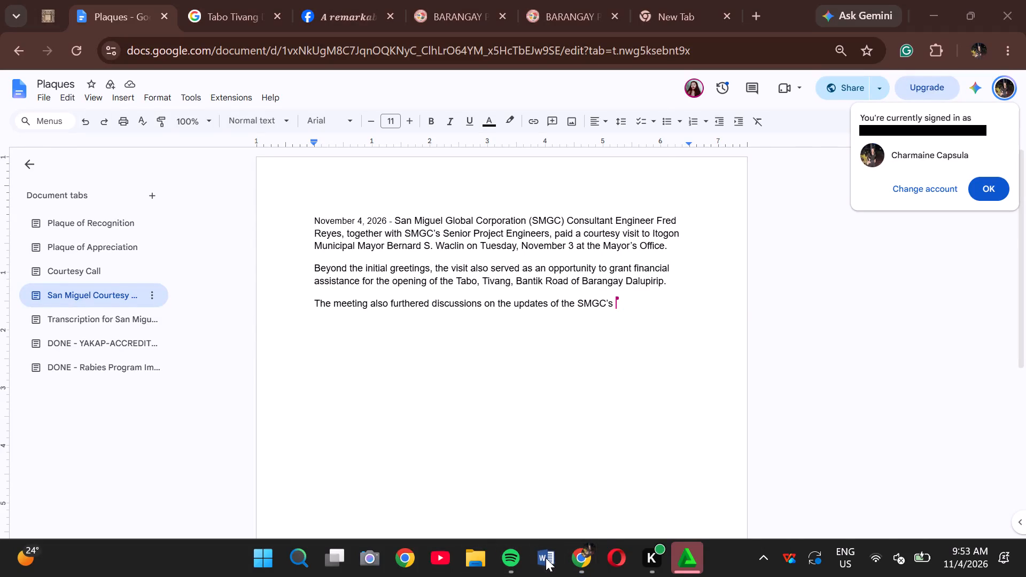
{"action": "double_click", "coordinate": [468, 153]}
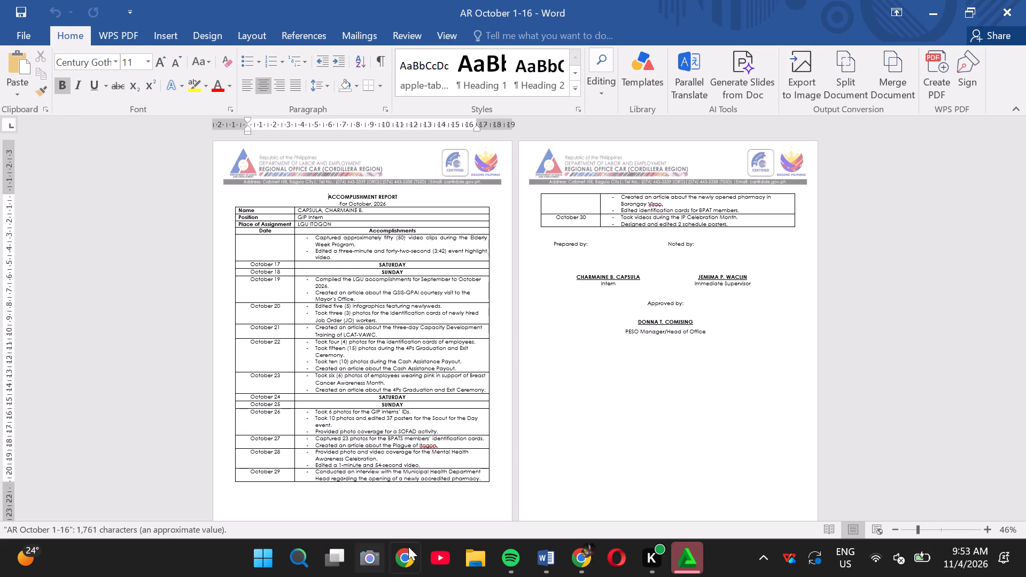
Change the month in the line below the Accomplishment Report title to November, keeping the year 2026.
{"action": "left_click", "coordinate": [924, 530]}
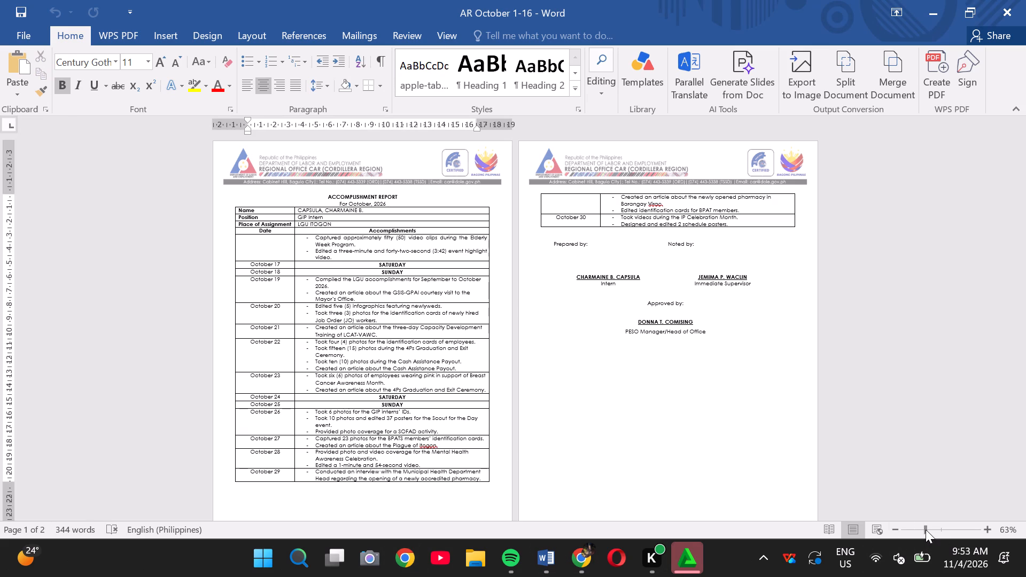
{"action": "left_click", "coordinate": [936, 530]}
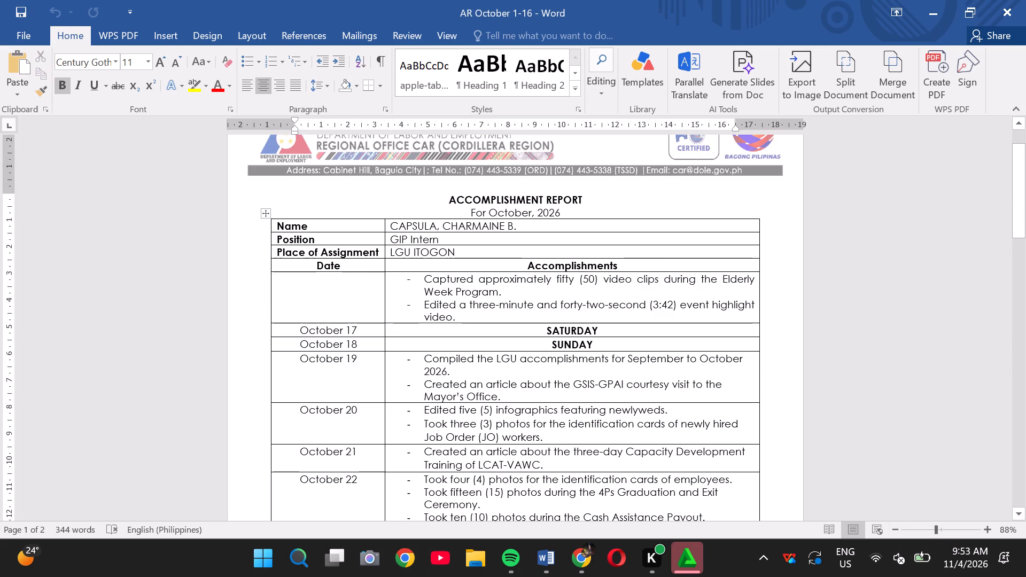
{"action": "double_click", "coordinate": [501, 213]}
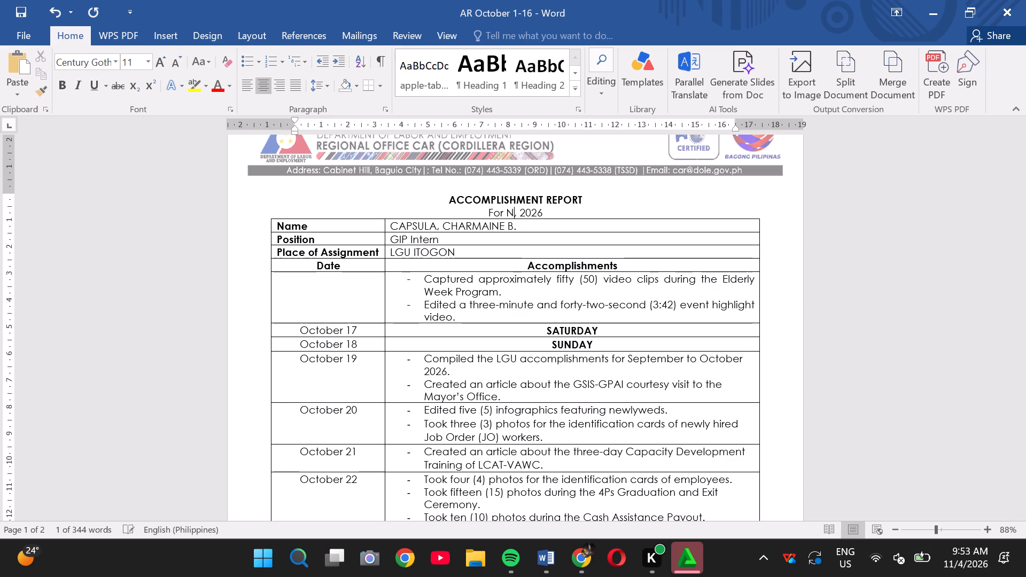
{"action": "key", "text": "BackSpace"}
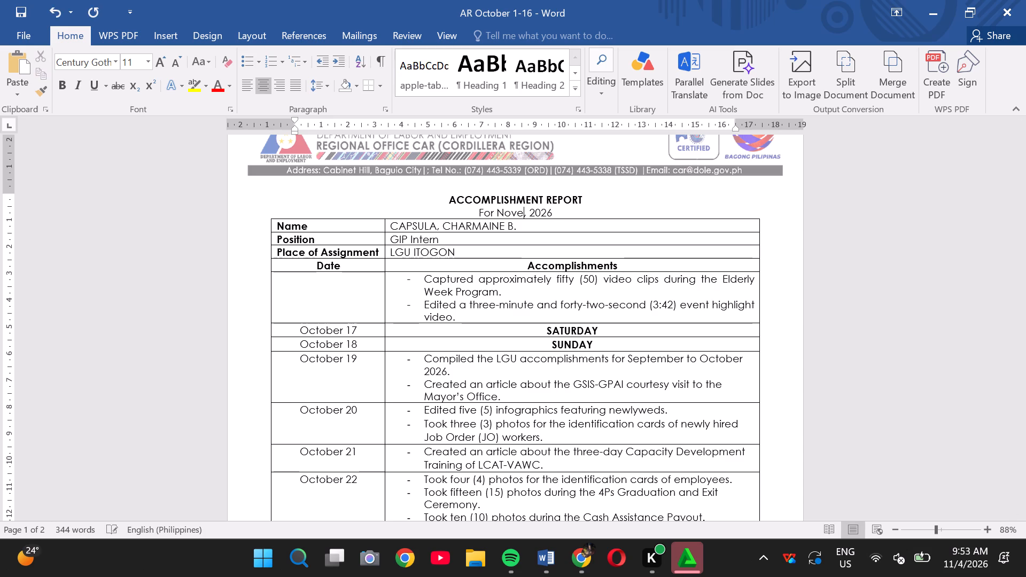
{"action": "type", "text": "mber"}
Clear the October 17 date from the Date column of the accomplishments table, leaving its row in place.
{"action": "scroll", "coordinate": [409, 241], "scroll_direction": "down", "scroll_amount": 1}
{"action": "scroll", "coordinate": [409, 241], "scroll_direction": "up", "scroll_amount": 2}
{"action": "scroll", "coordinate": [409, 241], "scroll_direction": "down", "scroll_amount": 1}
{"action": "scroll", "coordinate": [401, 300], "scroll_direction": "down", "scroll_amount": 1}
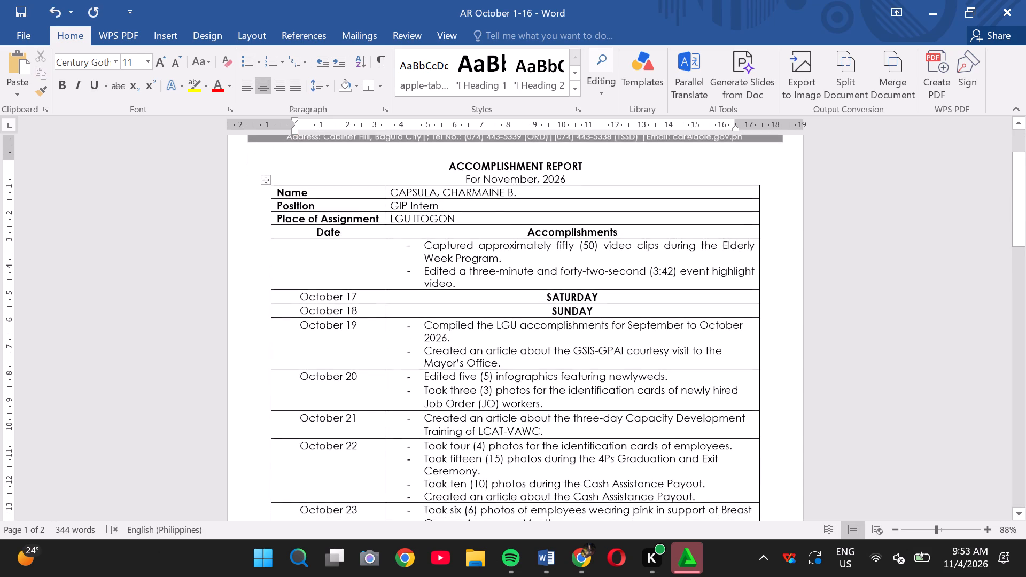
{"action": "scroll", "coordinate": [404, 254], "scroll_direction": "down", "scroll_amount": 2}
{"action": "scroll", "coordinate": [354, 249], "scroll_direction": "down", "scroll_amount": 1}
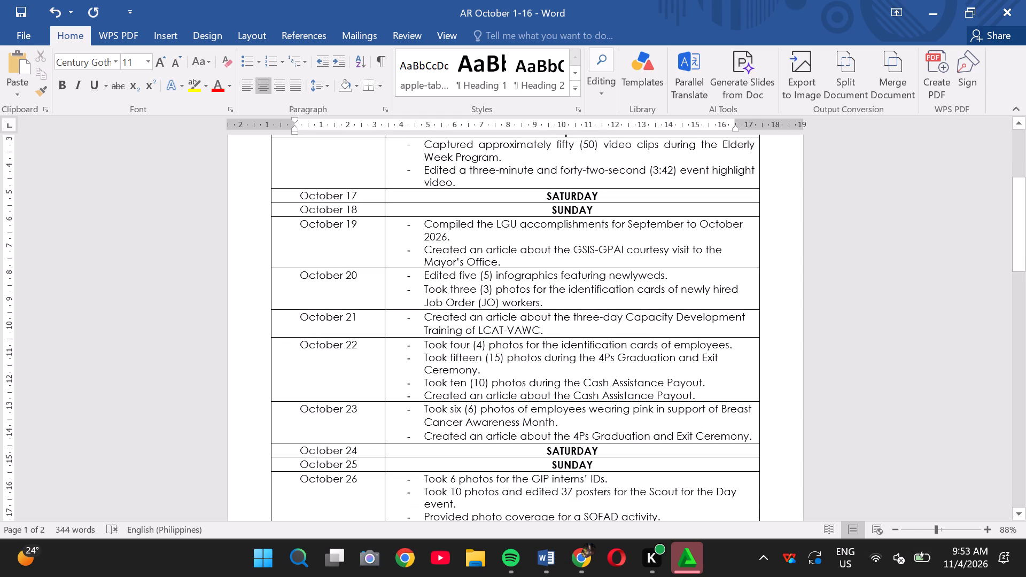
{"action": "left_click_drag", "start_coordinate": [299, 194], "coordinate": [361, 196]}
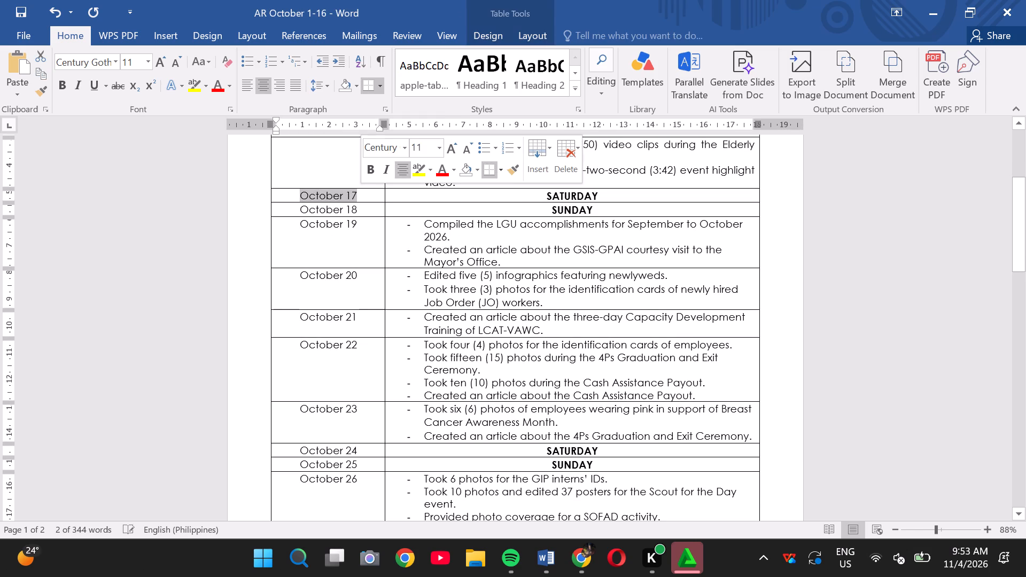
{"action": "key", "text": "BackSpace"}
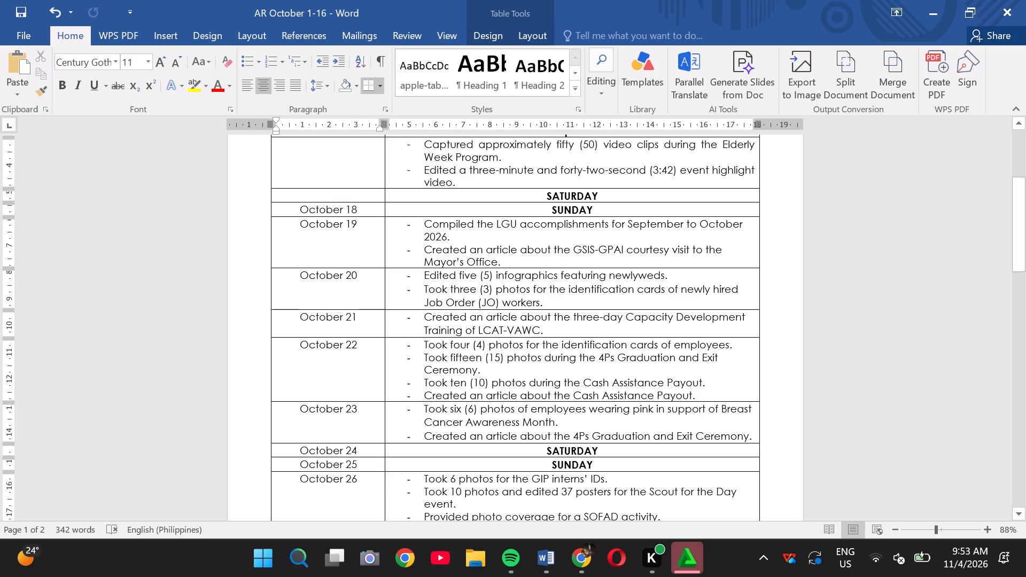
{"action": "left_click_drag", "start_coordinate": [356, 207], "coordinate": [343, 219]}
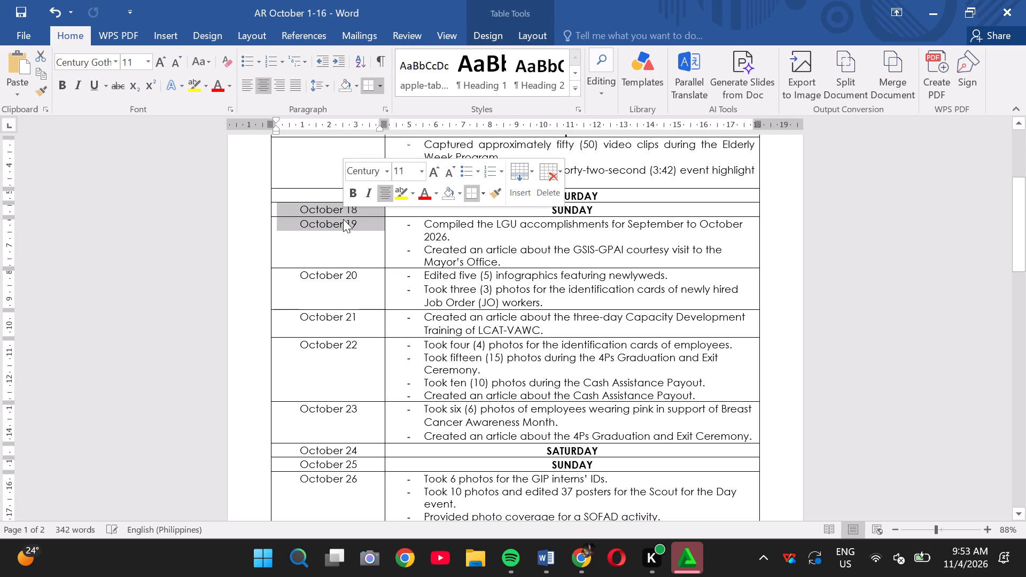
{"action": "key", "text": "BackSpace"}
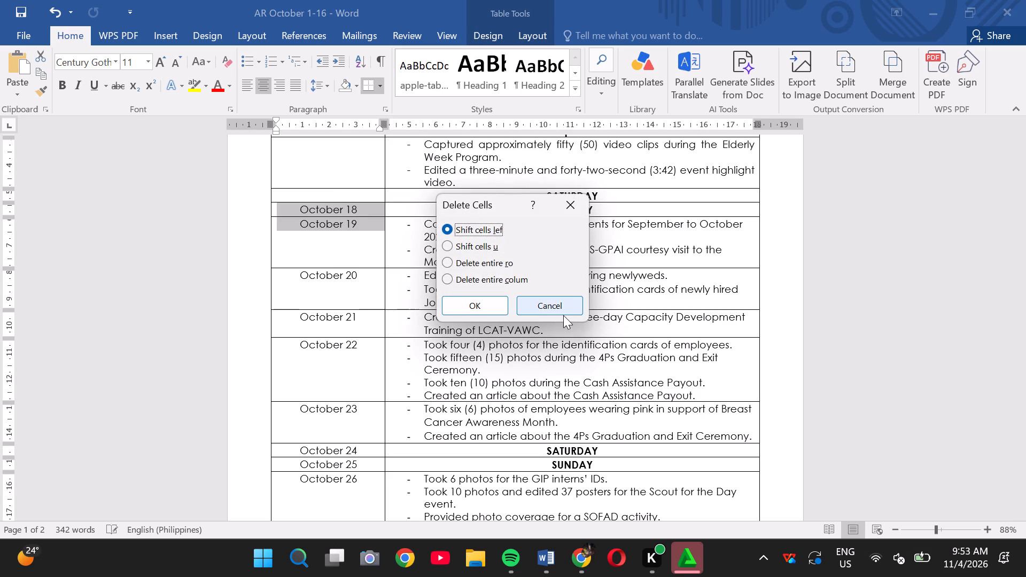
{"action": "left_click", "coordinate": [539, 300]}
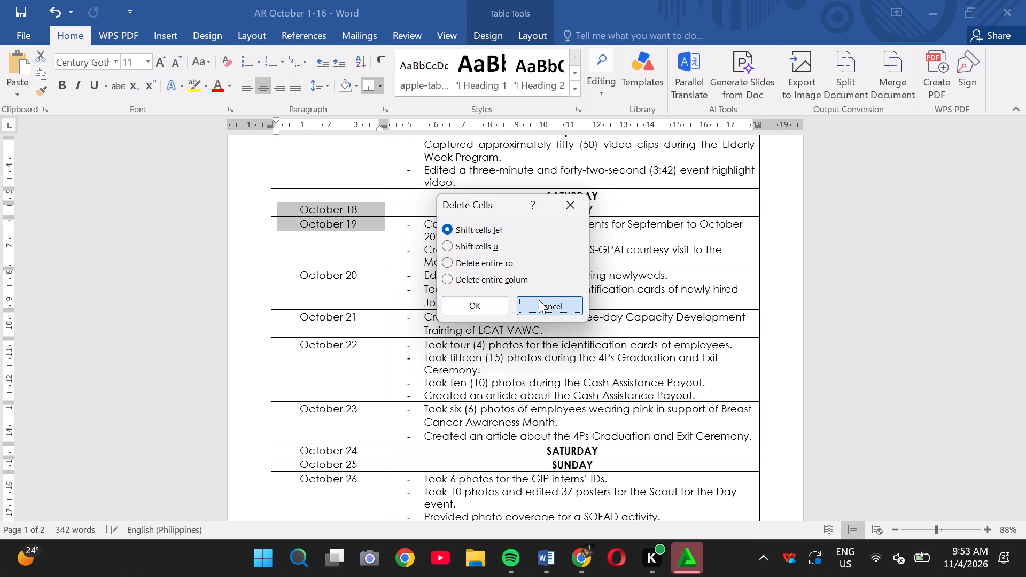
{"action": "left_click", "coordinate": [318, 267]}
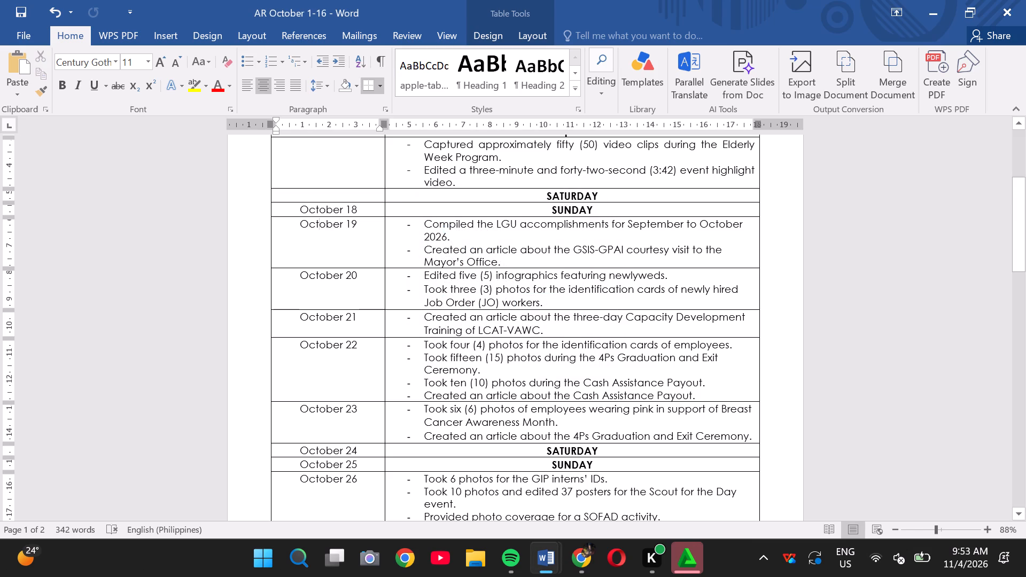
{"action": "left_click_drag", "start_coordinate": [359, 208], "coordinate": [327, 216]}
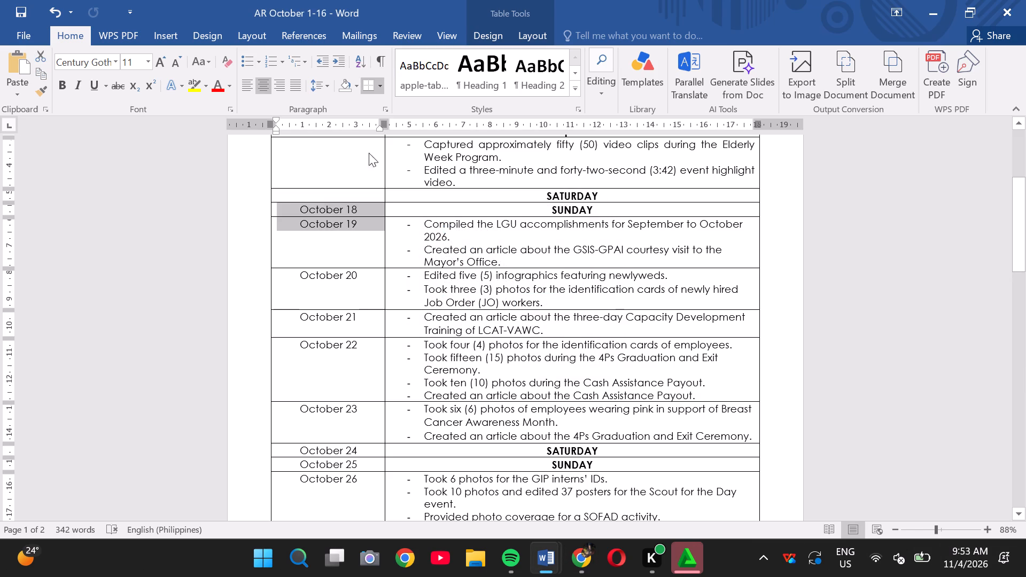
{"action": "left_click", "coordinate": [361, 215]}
Clear the October 18 and October 19 dates from the table's Date column, keeping their cells.
{"action": "left_click_drag", "start_coordinate": [361, 213], "coordinate": [320, 211]}
{"action": "key", "text": "BackSpace"}
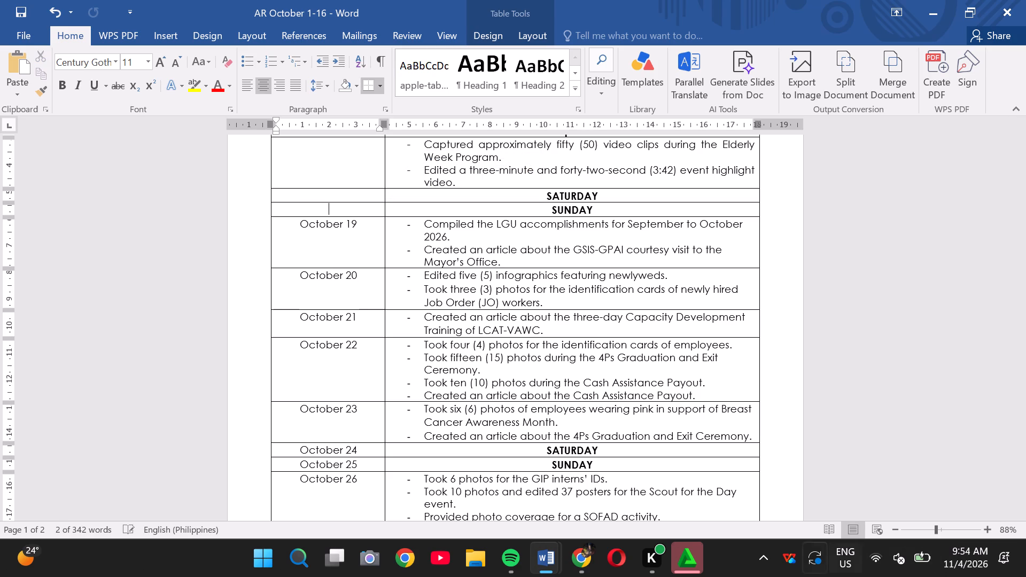
{"action": "left_click_drag", "start_coordinate": [356, 225], "coordinate": [316, 221]}
{"action": "key", "text": "BackSpace"}
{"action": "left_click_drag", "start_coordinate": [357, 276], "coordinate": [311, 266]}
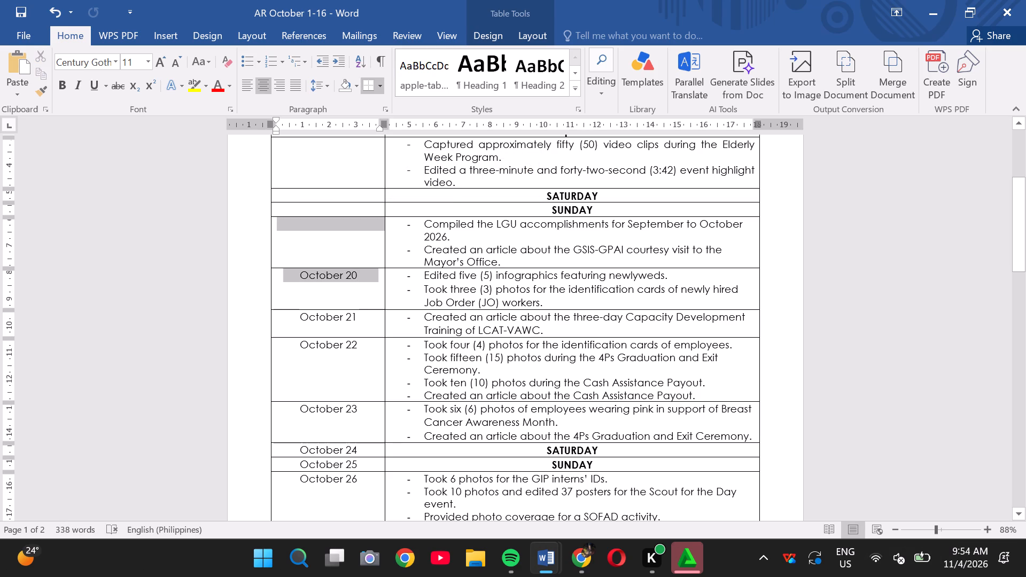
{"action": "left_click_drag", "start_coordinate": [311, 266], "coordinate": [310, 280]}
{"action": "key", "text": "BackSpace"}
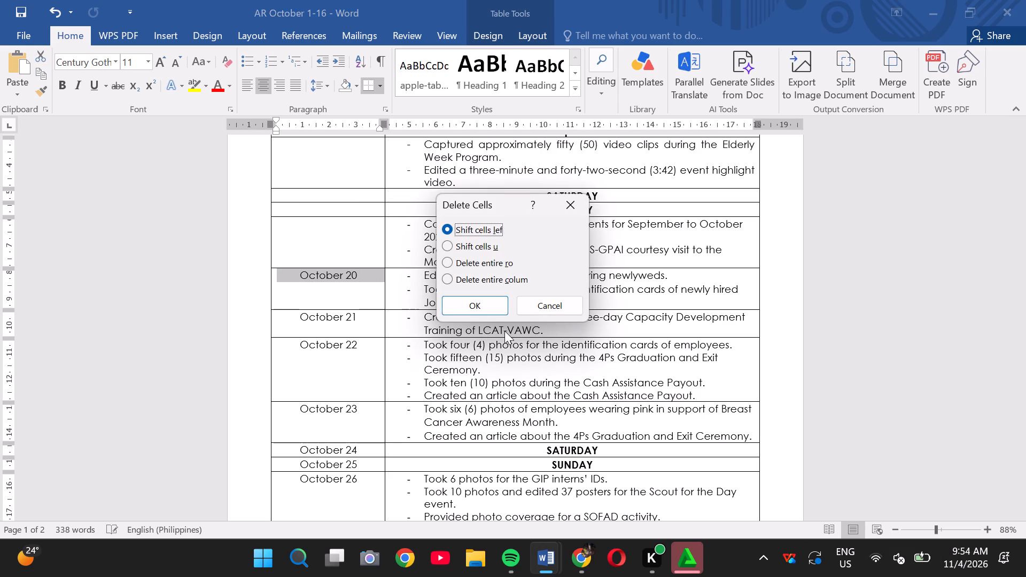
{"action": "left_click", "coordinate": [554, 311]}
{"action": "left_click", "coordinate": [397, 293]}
Clear the October 20, 21, 22 and 23 dates from the Date column, keeping the table cells.
{"action": "left_click_drag", "start_coordinate": [359, 275], "coordinate": [357, 274]}
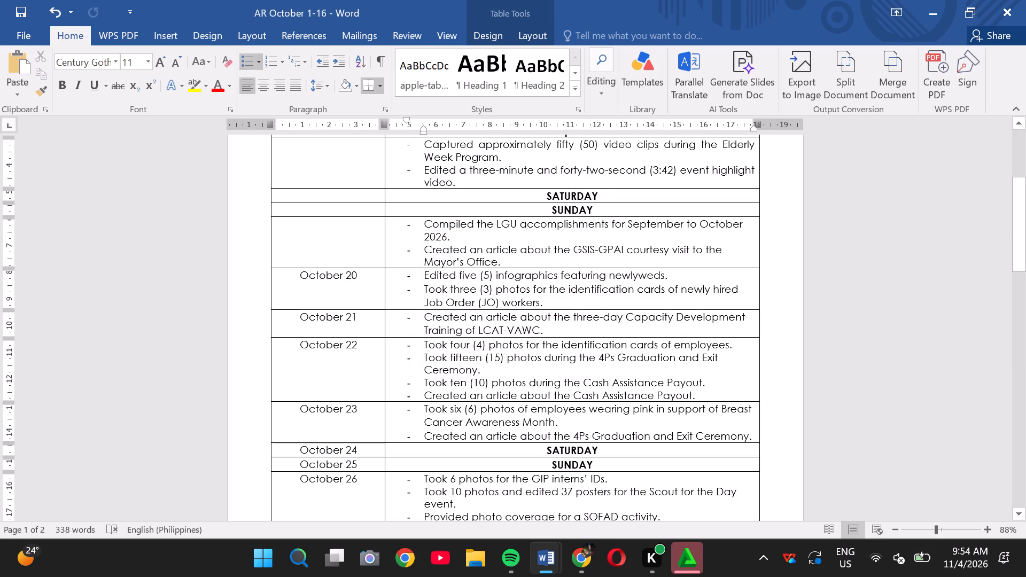
{"action": "left_click_drag", "start_coordinate": [357, 274], "coordinate": [310, 274]}
{"action": "key", "text": "BackSpace"}
{"action": "left_click", "coordinate": [308, 278]}
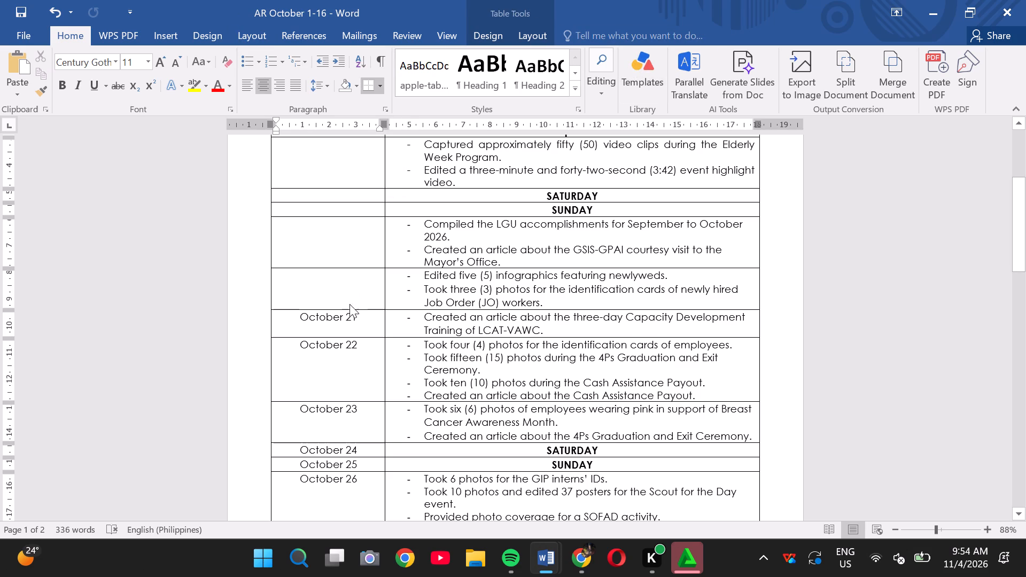
{"action": "left_click_drag", "start_coordinate": [356, 315], "coordinate": [318, 314]}
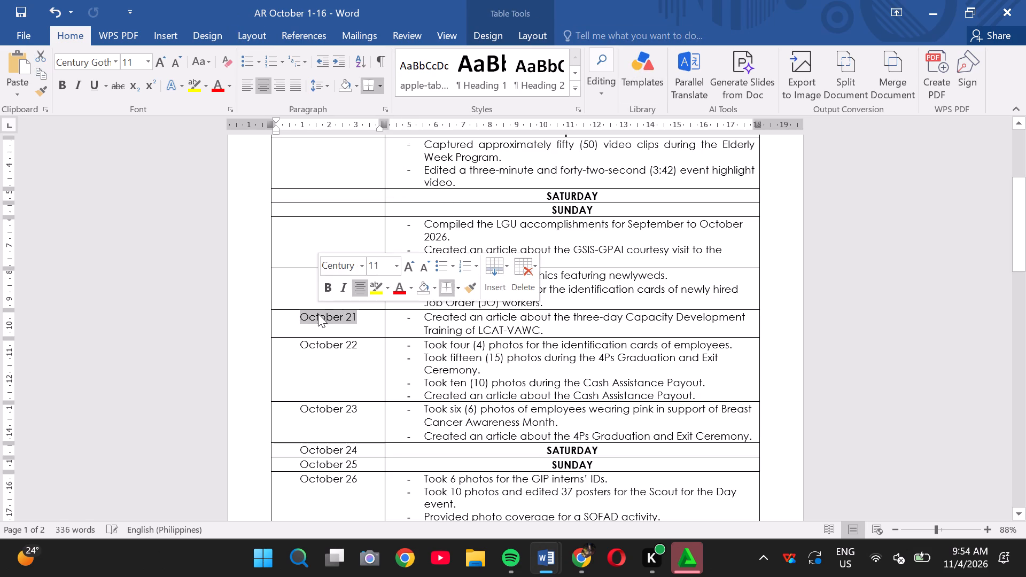
{"action": "key", "text": "BackSpace"}
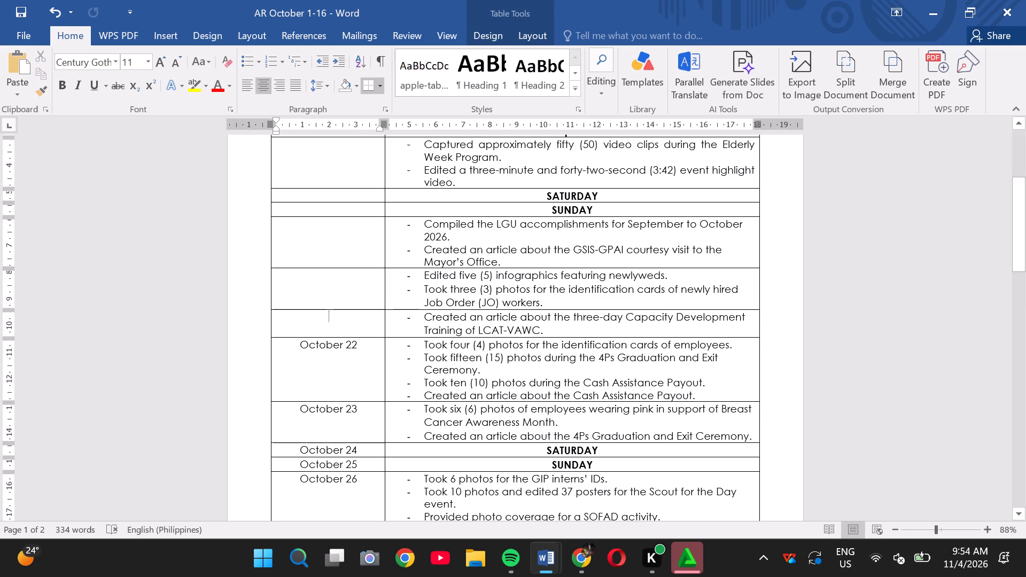
{"action": "left_click_drag", "start_coordinate": [356, 348], "coordinate": [312, 347]}
{"action": "key", "text": "BackSpace"}
{"action": "left_click_drag", "start_coordinate": [359, 408], "coordinate": [314, 407]}
{"action": "key", "text": "BackSpace"}
Clear the October 24, 25 and 26 dates from the Date column, leaving the Saturday and Sunday labels.
{"action": "scroll", "coordinate": [331, 409], "scroll_direction": "down", "scroll_amount": 2}
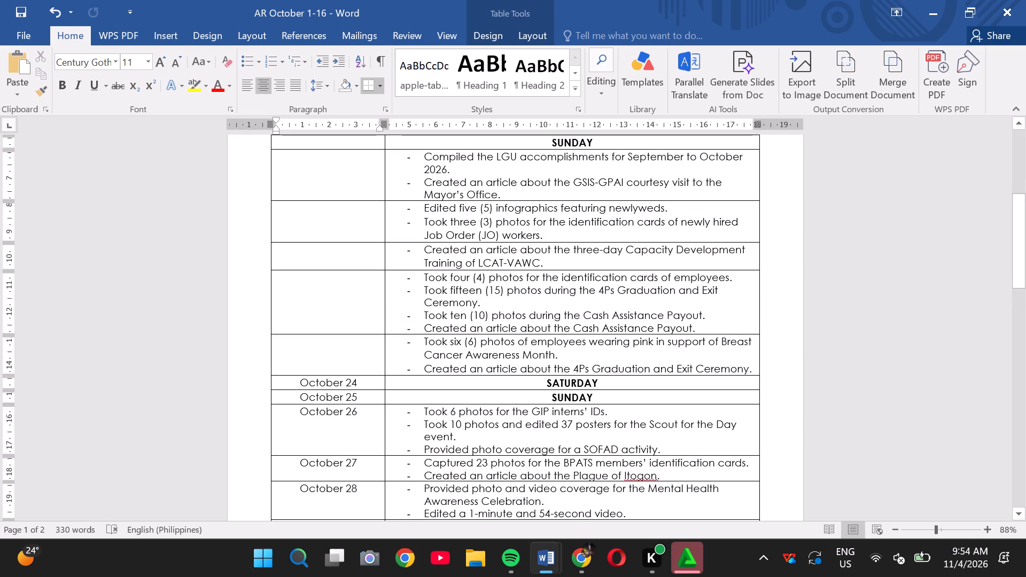
{"action": "left_click_drag", "start_coordinate": [357, 383], "coordinate": [314, 380]}
{"action": "key", "text": "BackSpace"}
{"action": "left_click_drag", "start_coordinate": [356, 396], "coordinate": [316, 395]}
{"action": "key", "text": "BackSpace"}
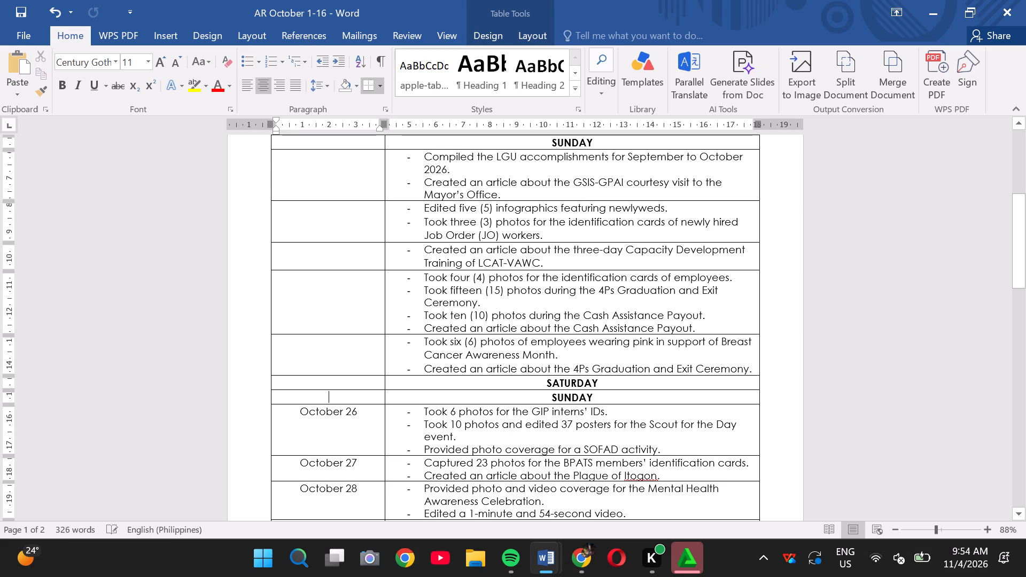
{"action": "left_click_drag", "start_coordinate": [355, 414], "coordinate": [317, 410]}
{"action": "key", "text": "BackSpace"}
Clear the October 27, 28 and 29 dates from the Date column at the end of the first page.
{"action": "scroll", "coordinate": [329, 407], "scroll_direction": "down", "scroll_amount": 3}
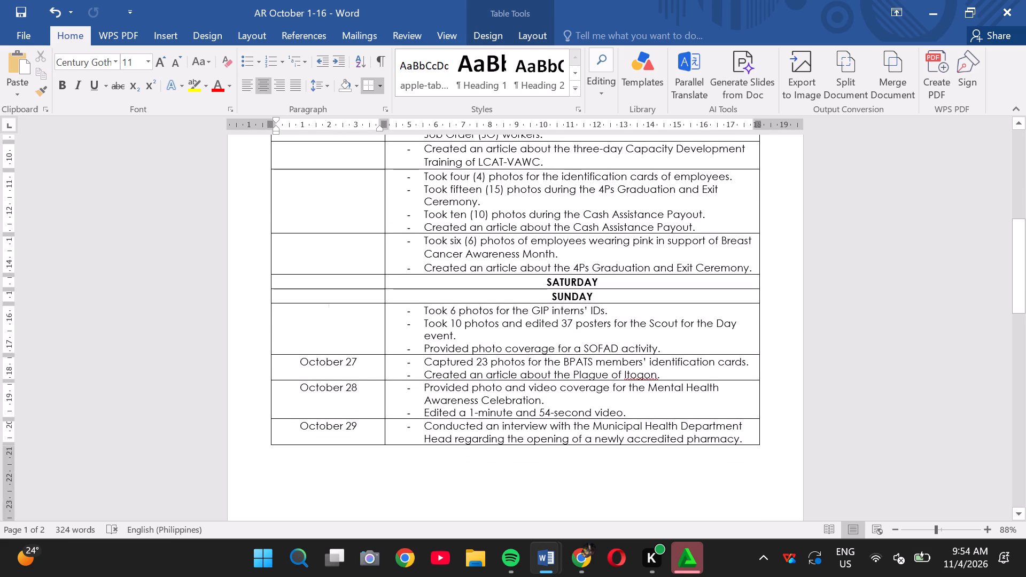
{"action": "left_click_drag", "start_coordinate": [355, 361], "coordinate": [317, 360]}
{"action": "key", "text": "BackSpace"}
{"action": "left_click_drag", "start_coordinate": [356, 388], "coordinate": [320, 389]}
{"action": "key", "text": "BackSpace"}
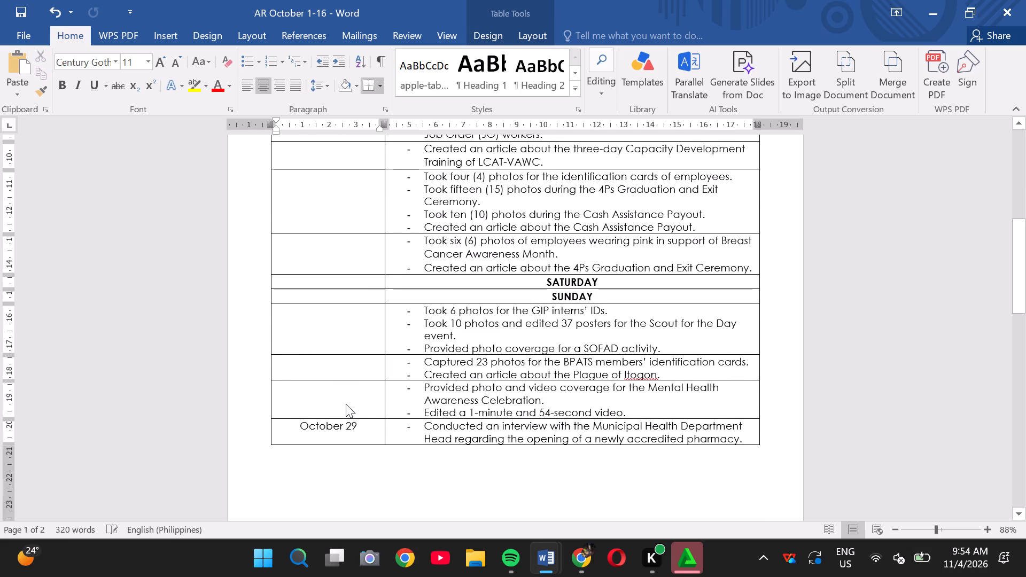
{"action": "left_click_drag", "start_coordinate": [357, 425], "coordinate": [326, 423]}
{"action": "key", "text": "BackSpace"}
Delete the Elderly Week video clip and event highlight video entries from the first accomplishments row, keeping one empty bullet.
{"action": "scroll", "coordinate": [402, 399], "scroll_direction": "up", "scroll_amount": 7}
{"action": "scroll", "coordinate": [405, 393], "scroll_direction": "down", "scroll_amount": 1}
{"action": "scroll", "coordinate": [405, 392], "scroll_direction": "up", "scroll_amount": 1}
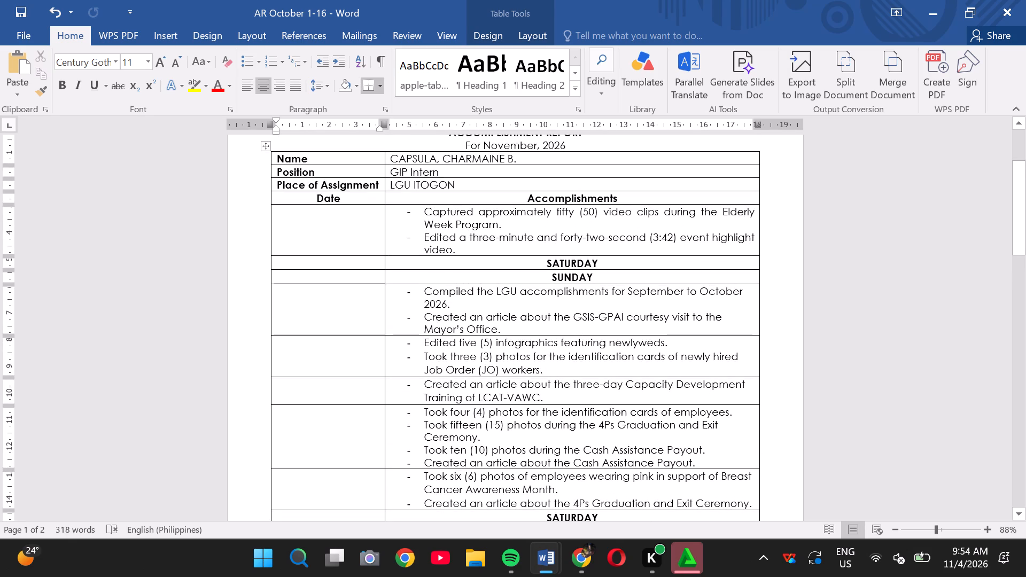
{"action": "left_click_drag", "start_coordinate": [455, 251], "coordinate": [425, 213]}
{"action": "key", "text": "BackSpace"}
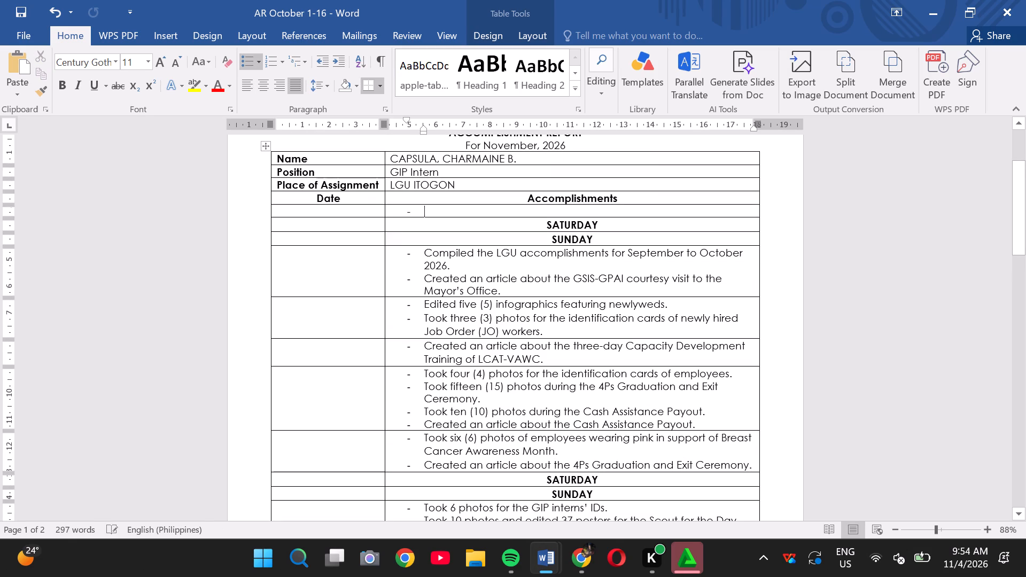
Delete the LGU accomplishments compilation and GSIS-GPAI courtesy visit entries below the first Sunday row, keeping one empty bullet.
{"action": "left_click_drag", "start_coordinate": [505, 296], "coordinate": [441, 276]}
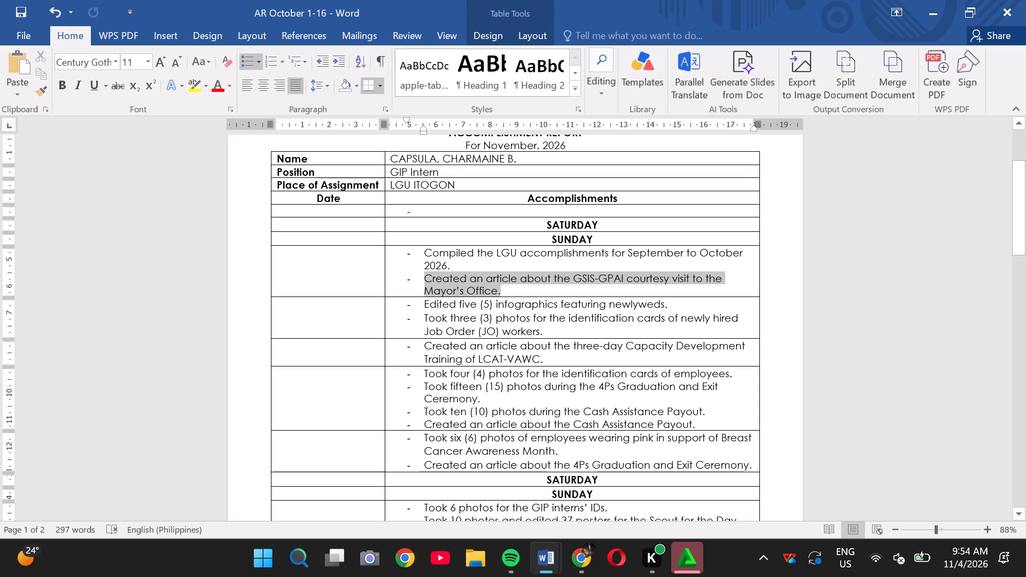
{"action": "left_click_drag", "start_coordinate": [441, 276], "coordinate": [428, 253]}
{"action": "key", "text": "BackSpace"}
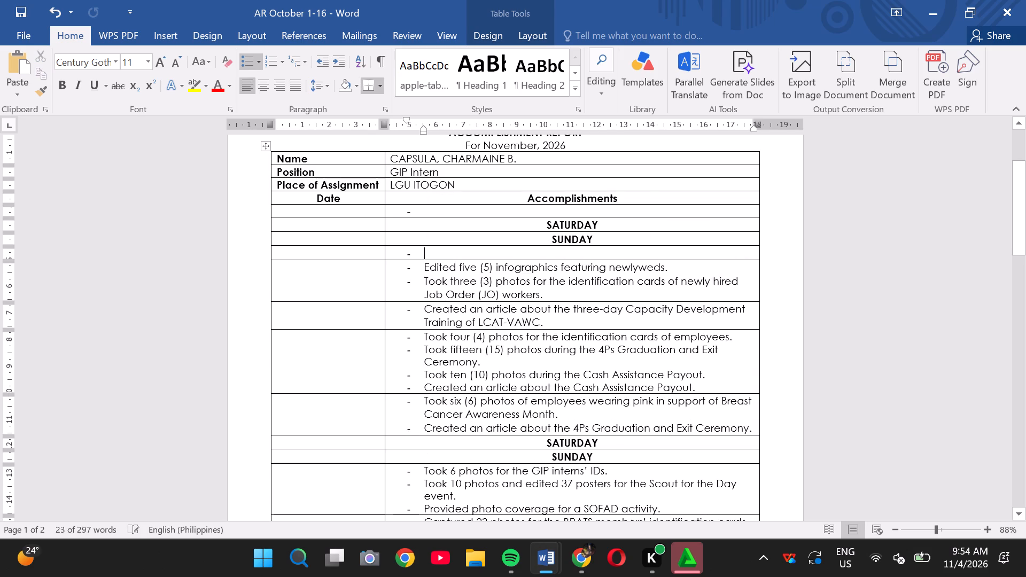
Delete the newlyweds infographics, Job Order ID photos and LCAT-VAWC training article entries, keeping one empty bullet in each of the two rows.
{"action": "left_click_drag", "start_coordinate": [542, 297], "coordinate": [435, 264]}
{"action": "key", "text": "BackSpace"}
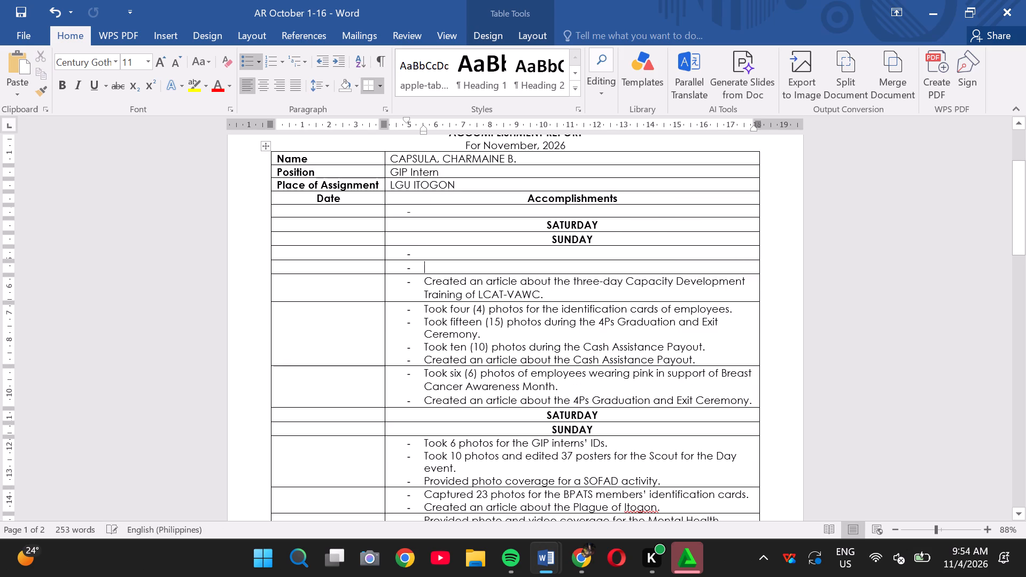
{"action": "left_click_drag", "start_coordinate": [544, 297], "coordinate": [447, 280]}
{"action": "key", "text": "BackSpace"}
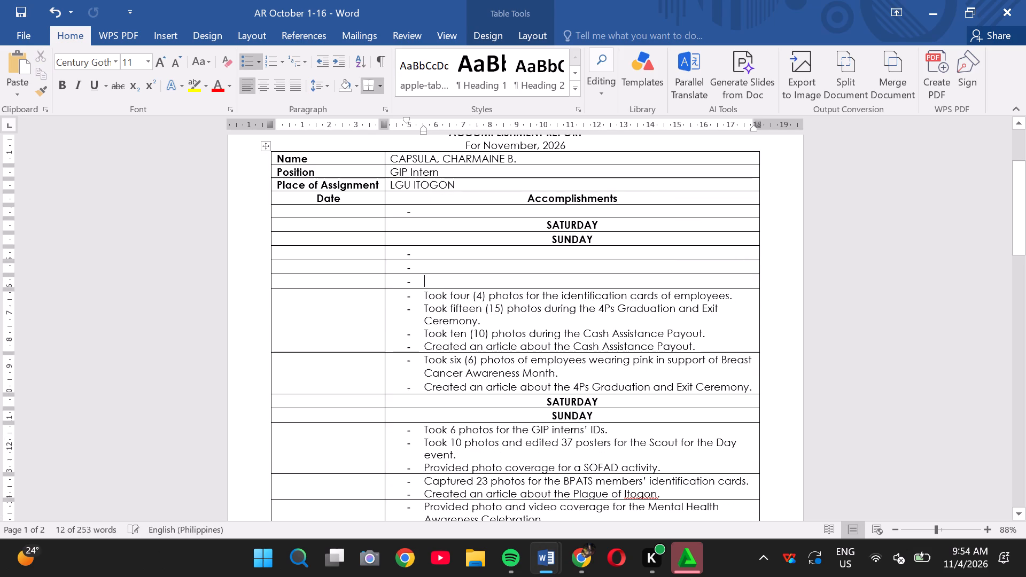
Clear the employee ID, 4Ps Graduation and Cash Assistance Payout entries, and delete that emptied row from the table.
{"action": "left_click_drag", "start_coordinate": [697, 353], "coordinate": [633, 339]}
{"action": "left_click_drag", "start_coordinate": [696, 346], "coordinate": [462, 305]}
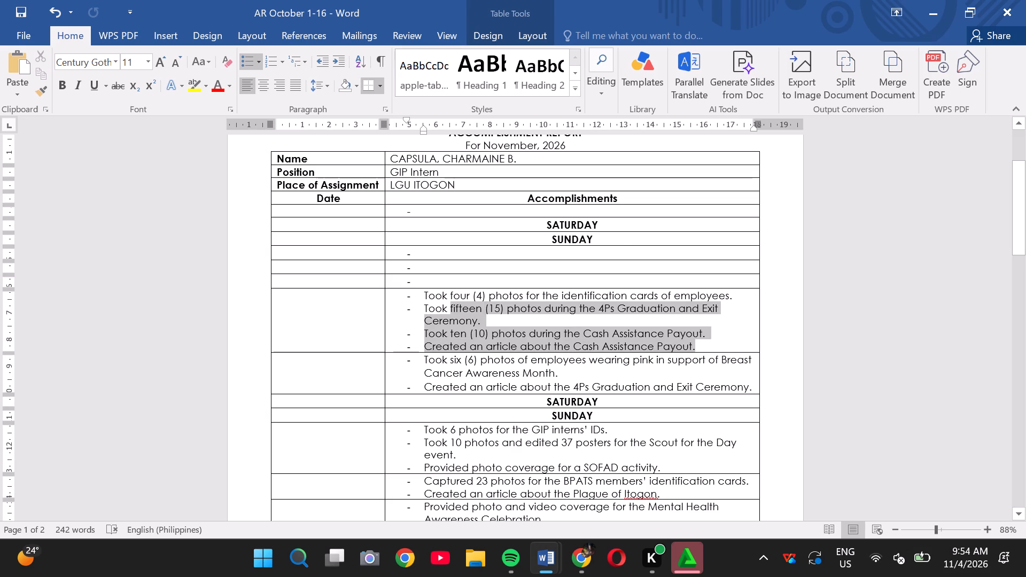
{"action": "left_click_drag", "start_coordinate": [462, 305], "coordinate": [438, 299]}
{"action": "key", "text": "BackSpace"}
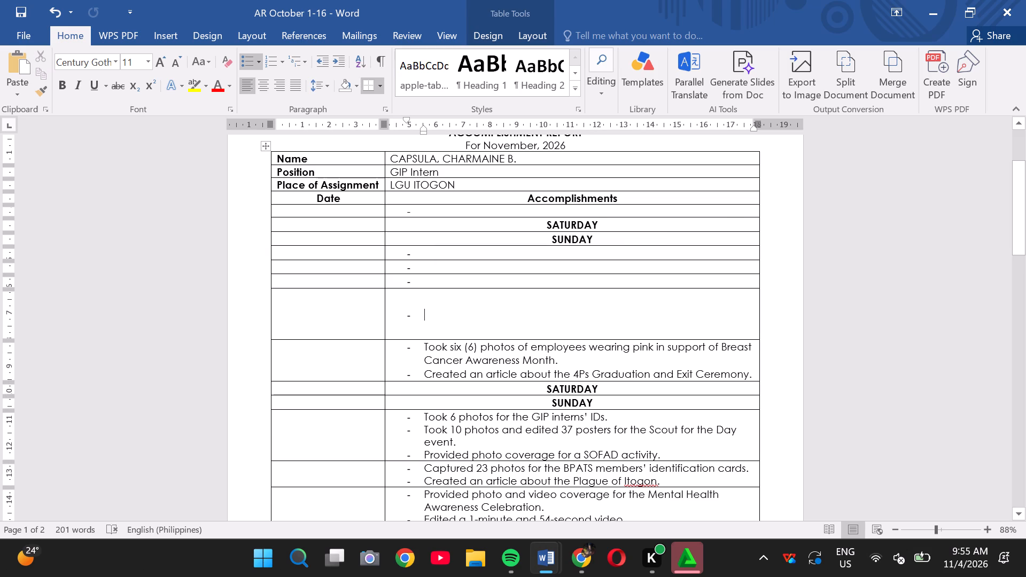
{"action": "key", "text": "BackSpace"}
{"action": "key", "text": "BackSpace"}
{"action": "key", "text": "BackSpace"}
{"action": "key", "text": "BackSpace"}
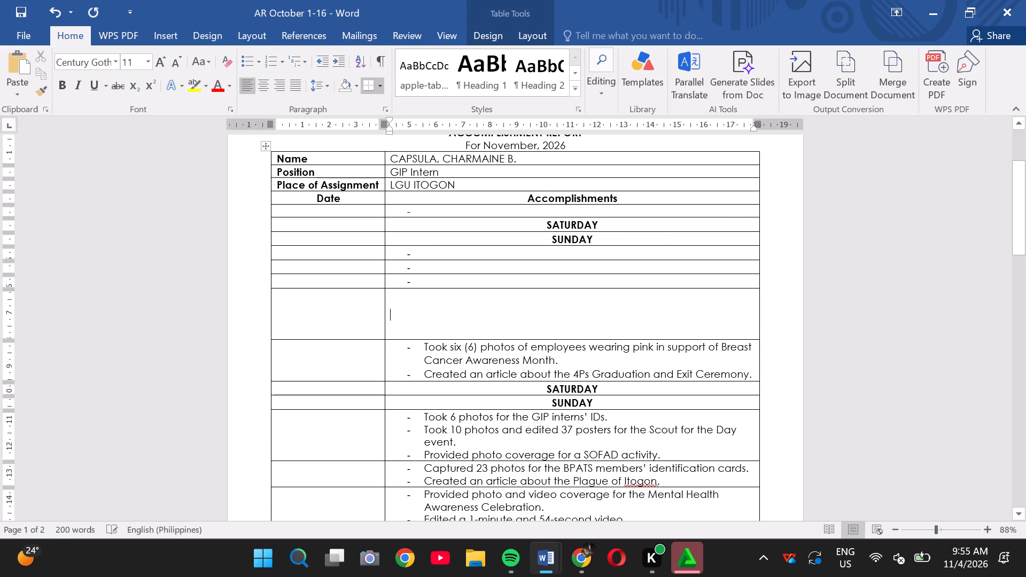
{"action": "key", "text": "BackSpace"}
{"action": "left_click", "coordinate": [406, 326]}
{"action": "left_click", "coordinate": [406, 330]}
{"action": "left_click", "coordinate": [268, 310]}
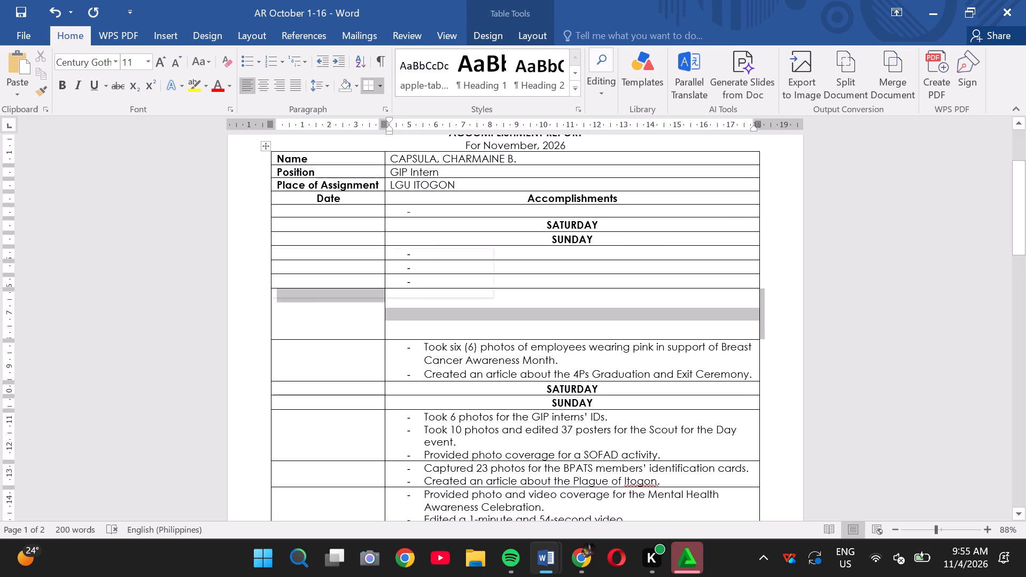
{"action": "left_click", "coordinate": [467, 289]}
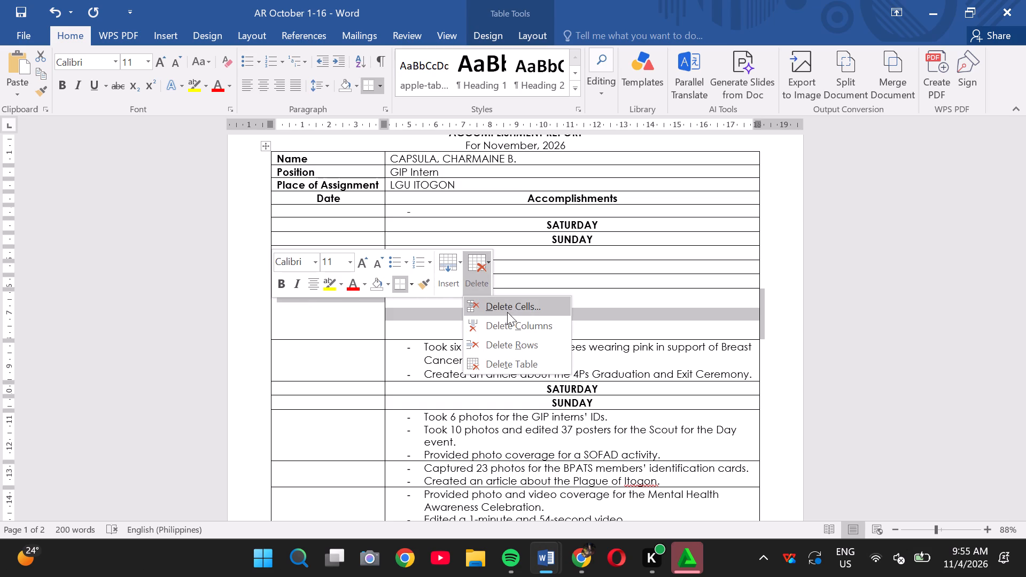
{"action": "left_click", "coordinate": [502, 340]}
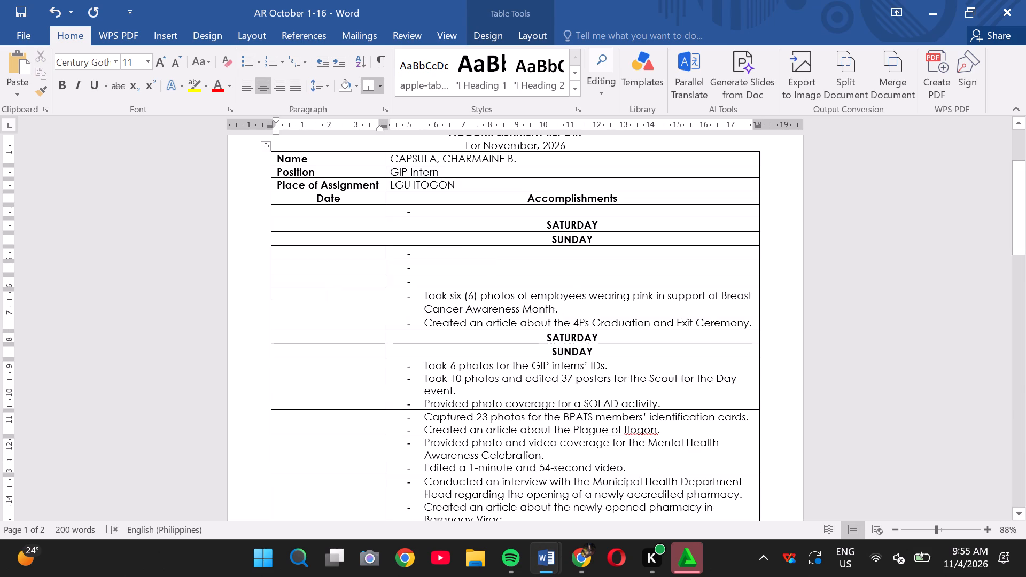
Delete the Breast Cancer Awareness photos and 4Ps Graduation article entries above the second Saturday row, keeping one empty bullet.
{"action": "left_click_drag", "start_coordinate": [751, 325], "coordinate": [431, 303]}
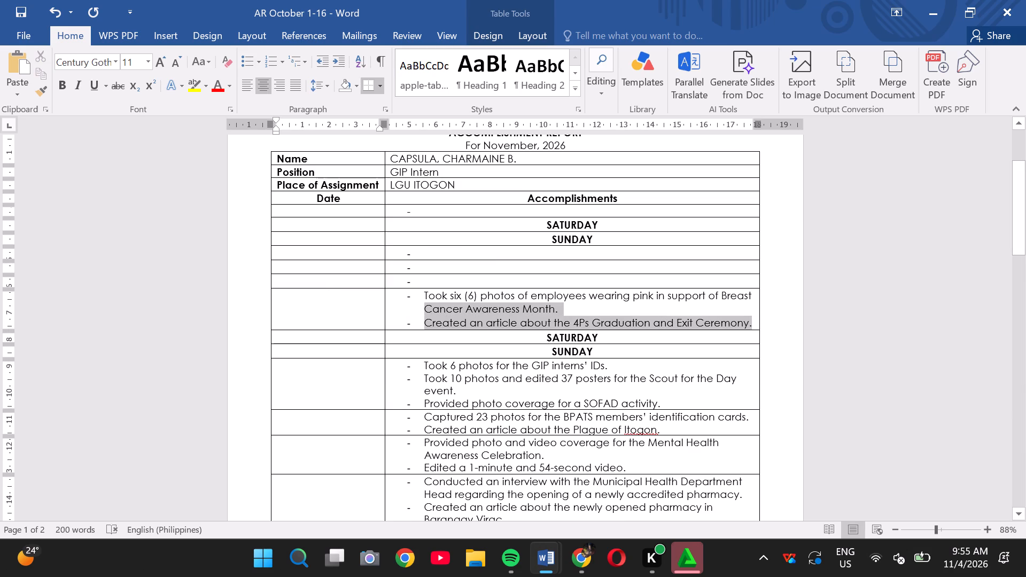
{"action": "left_click_drag", "start_coordinate": [431, 303], "coordinate": [427, 294]}
{"action": "key", "text": "BackSpace"}
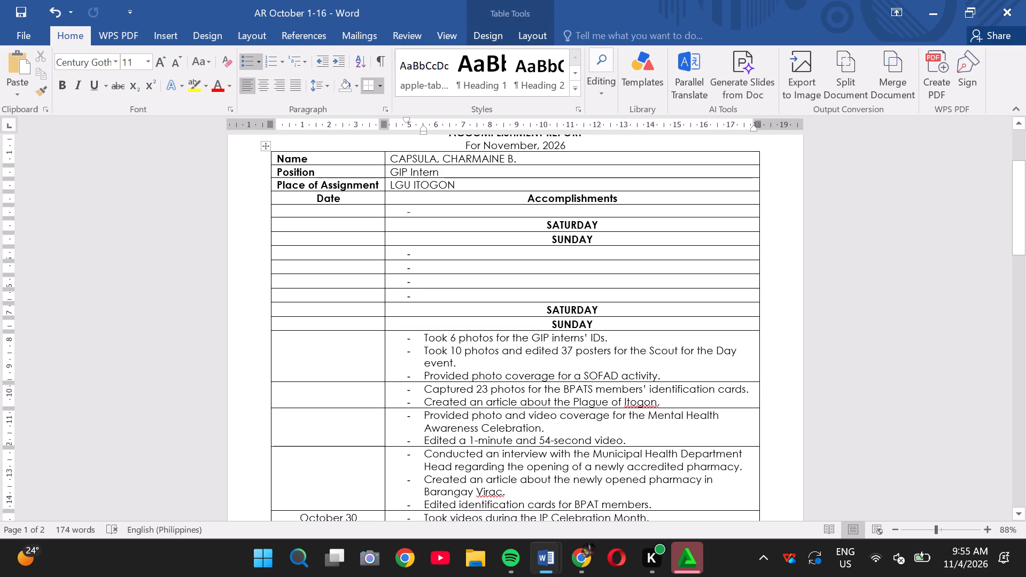
Clear the entries from the two rows below the second Sunday, from GIP interns' IDs to the Plague of Itogon article, keeping one bullet each.
{"action": "scroll", "coordinate": [436, 269], "scroll_direction": "down", "scroll_amount": 3}
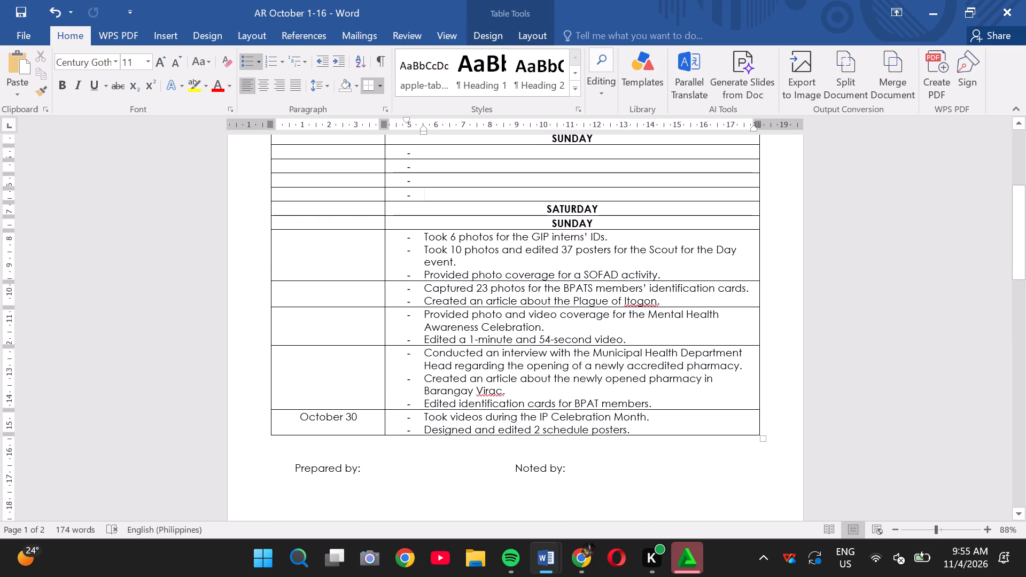
{"action": "left_click_drag", "start_coordinate": [665, 275], "coordinate": [436, 246]}
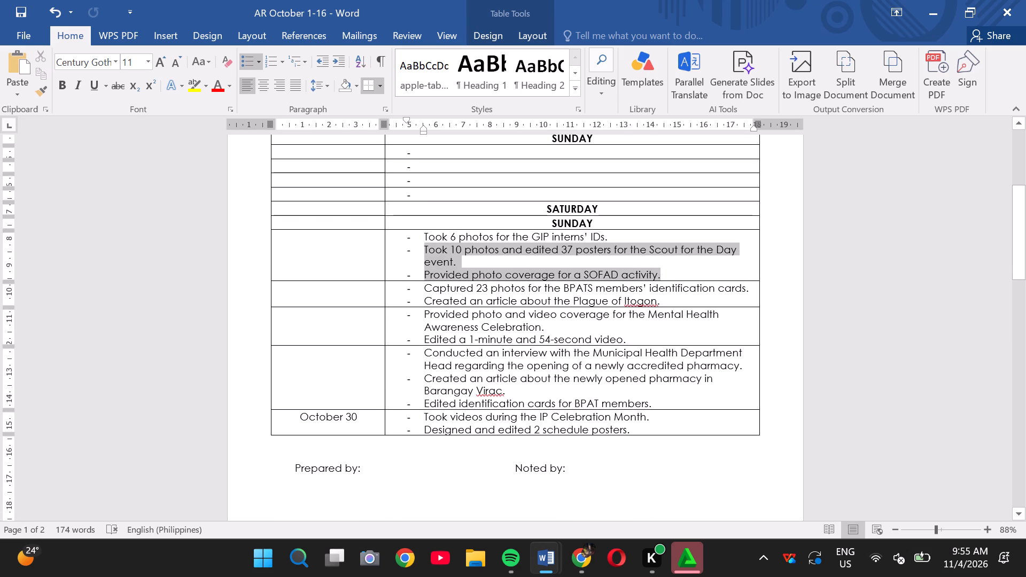
{"action": "left_click_drag", "start_coordinate": [436, 246], "coordinate": [431, 240]}
{"action": "key", "text": "BackSpace"}
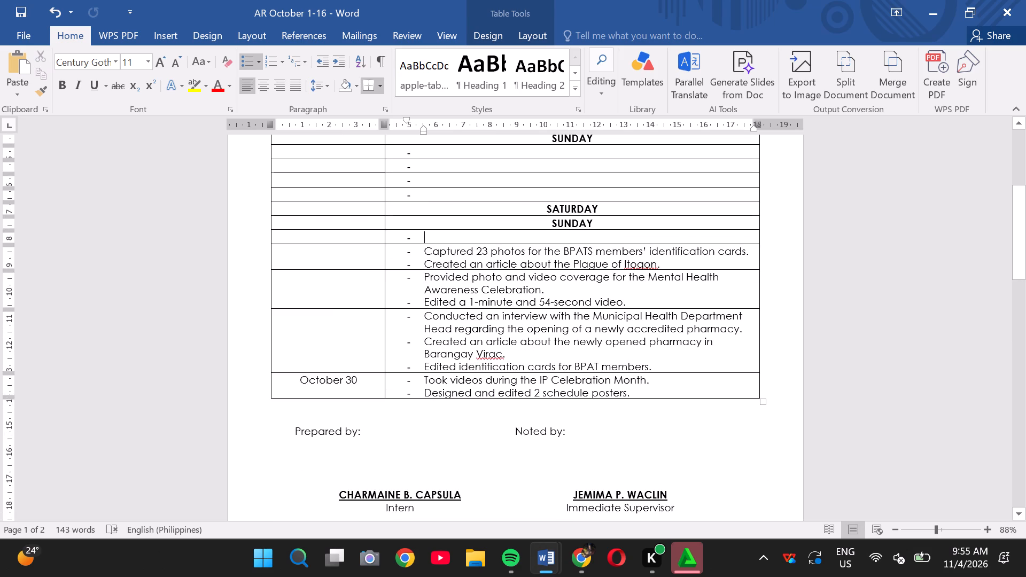
{"action": "left_click_drag", "start_coordinate": [659, 266], "coordinate": [441, 243]}
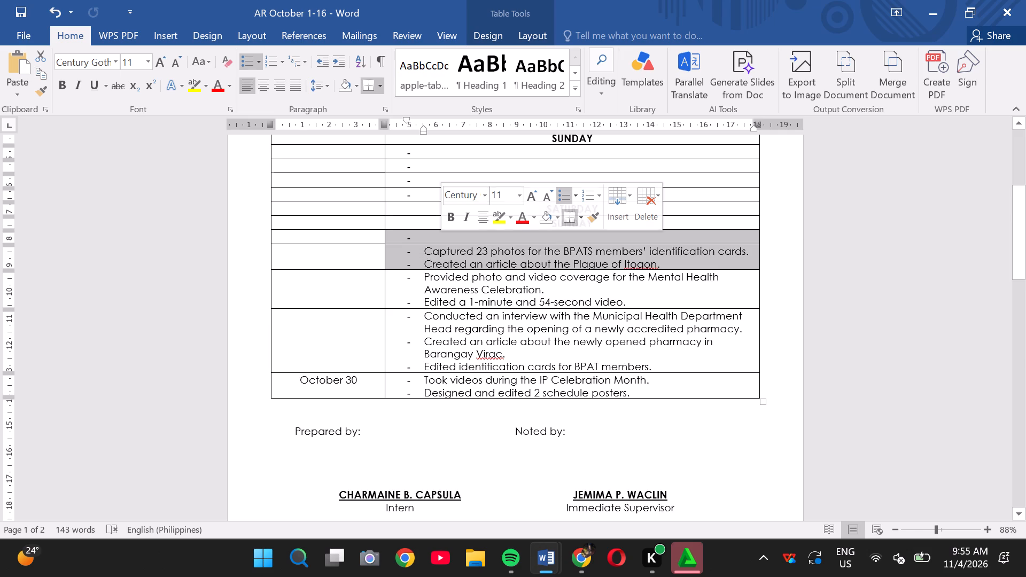
{"action": "left_click", "coordinate": [635, 256]}
{"action": "left_click_drag", "start_coordinate": [660, 264], "coordinate": [536, 253]}
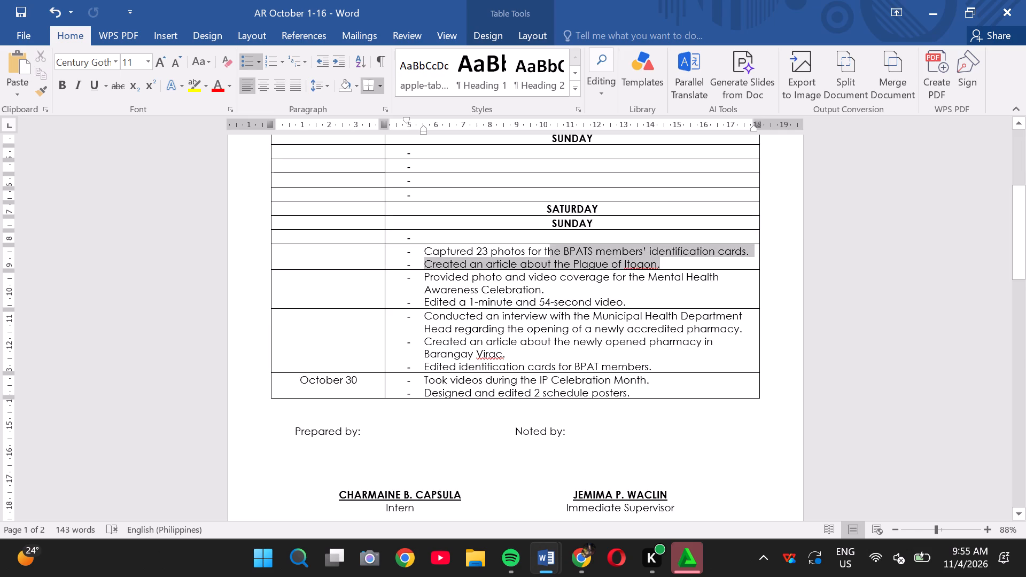
{"action": "left_click_drag", "start_coordinate": [536, 253], "coordinate": [438, 251]}
{"action": "key", "text": "BackSpace"}
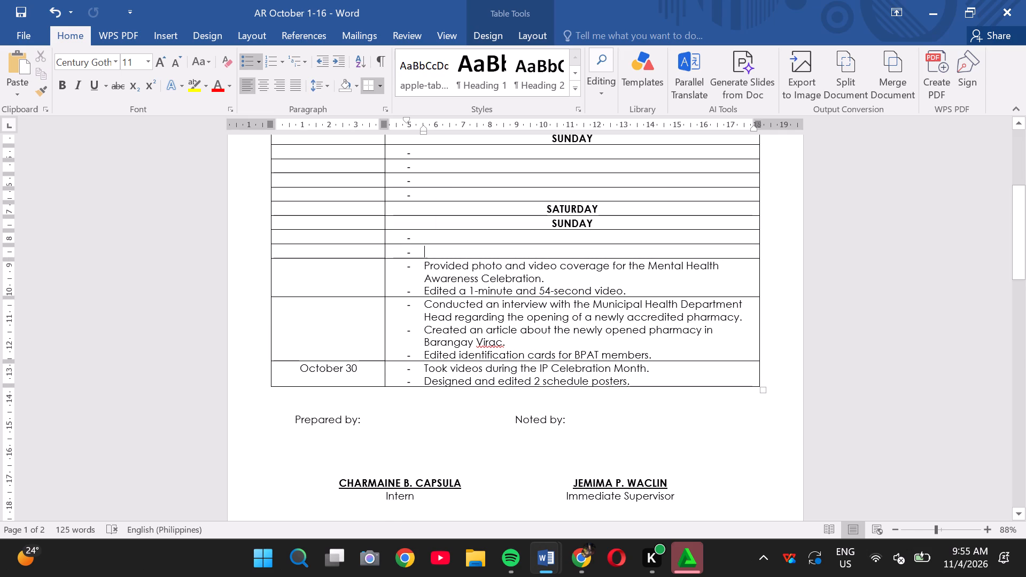
Clear the entries from the last three rows, from Mental Health Awareness coverage to the schedule posters, keeping one empty bullet in each.
{"action": "left_click_drag", "start_coordinate": [629, 295], "coordinate": [436, 268]}
{"action": "key", "text": "BackSpace"}
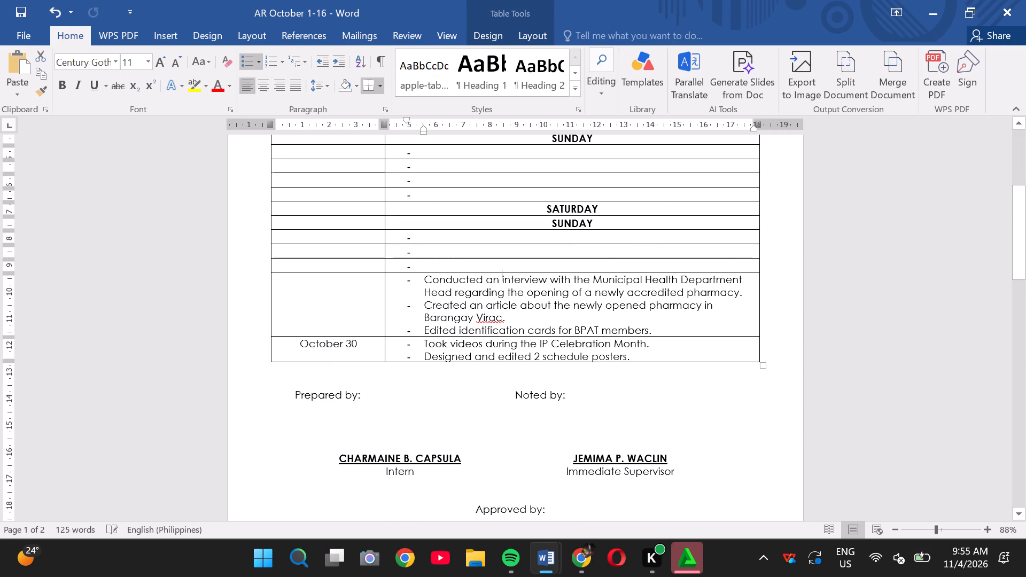
{"action": "left_click_drag", "start_coordinate": [653, 330], "coordinate": [523, 310]}
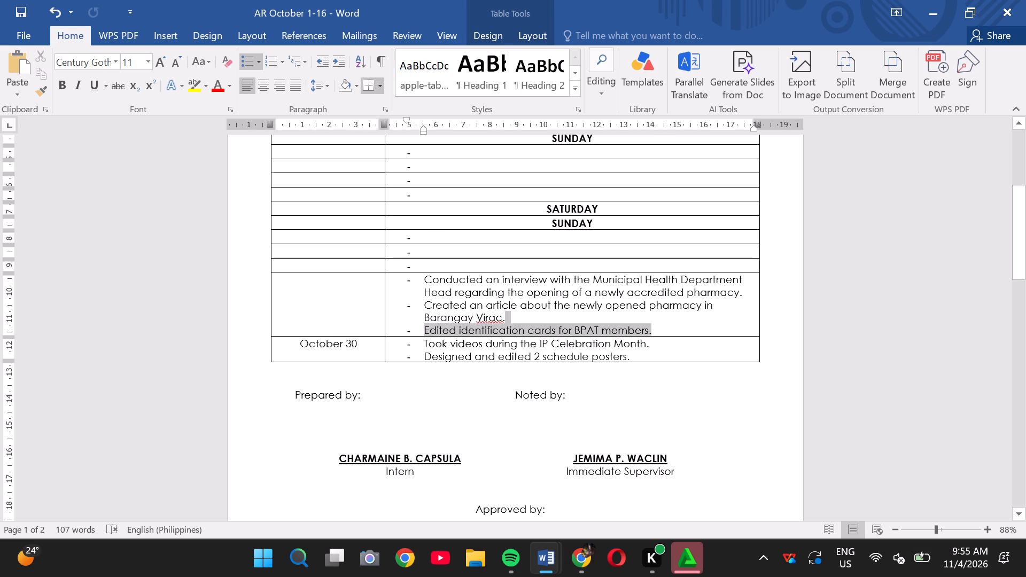
{"action": "left_click_drag", "start_coordinate": [523, 310], "coordinate": [433, 283]}
{"action": "key", "text": "BackSpace"}
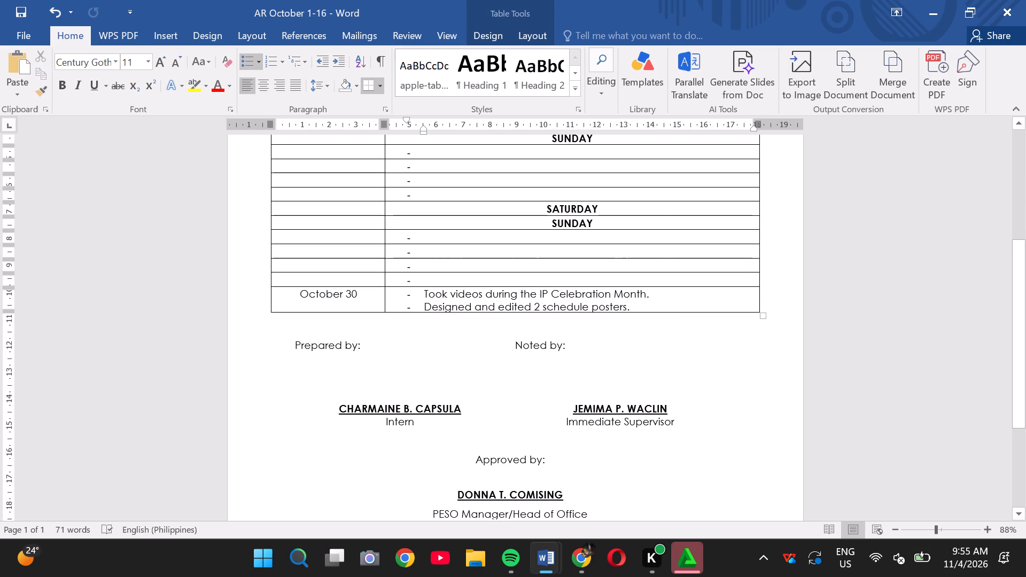
{"action": "left_click_drag", "start_coordinate": [632, 308], "coordinate": [632, 308]}
{"action": "left_click_drag", "start_coordinate": [632, 308], "coordinate": [430, 293]}
{"action": "key", "text": "BackSpace"}
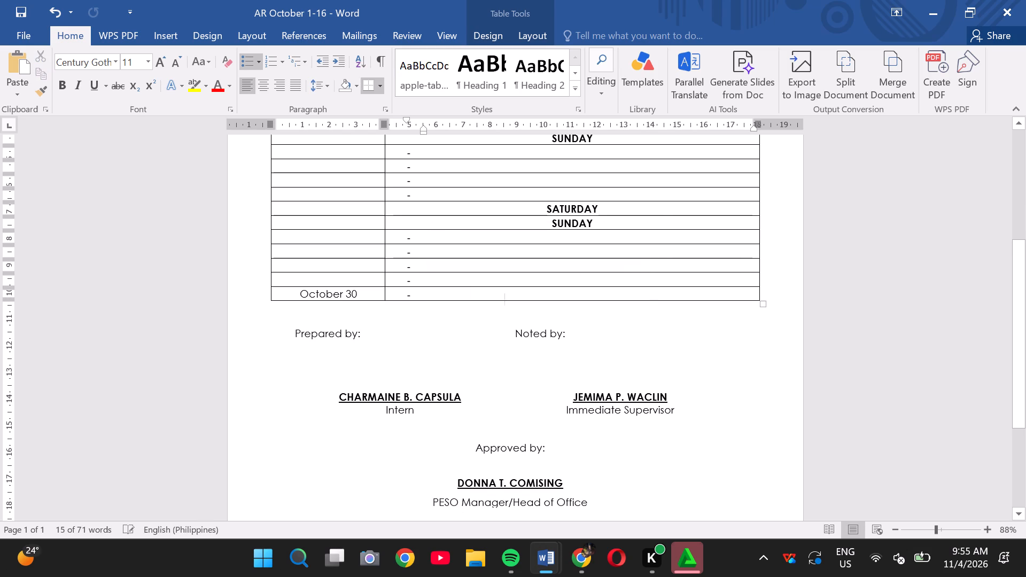
Check the November 2026 calendar and delete the first blank entry row and first Saturday row so the table starts on Sunday.
{"action": "scroll", "coordinate": [505, 269], "scroll_direction": "up", "scroll_amount": 5}
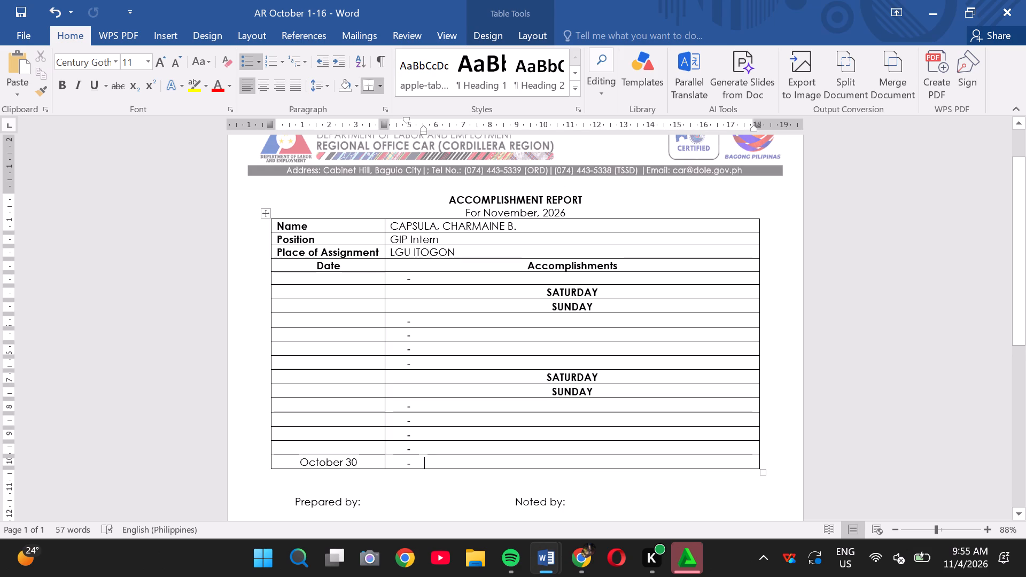
{"action": "left_click", "coordinate": [953, 572]}
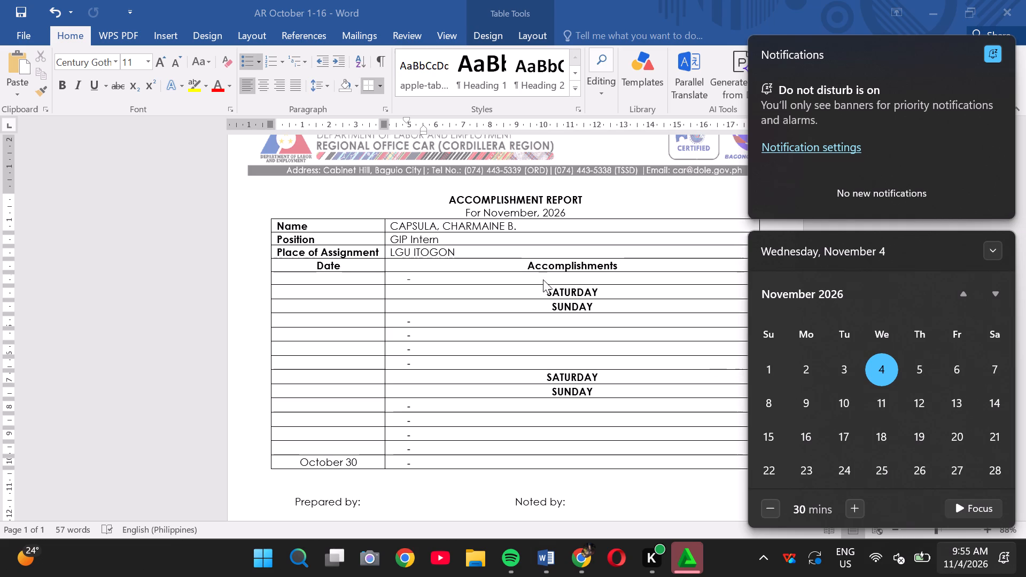
{"action": "left_click", "coordinate": [548, 294]}
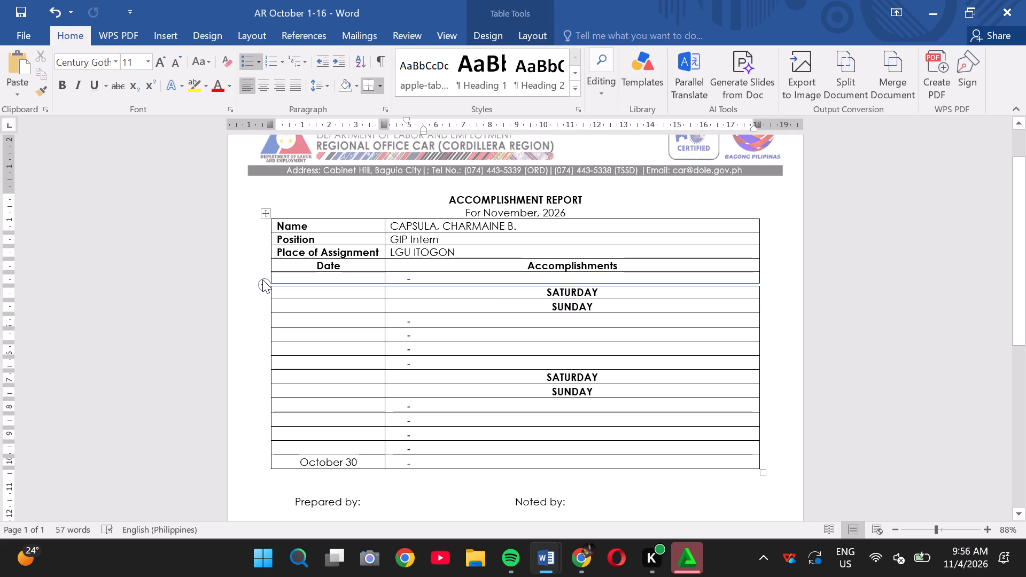
{"action": "left_click_drag", "start_coordinate": [258, 276], "coordinate": [275, 282]}
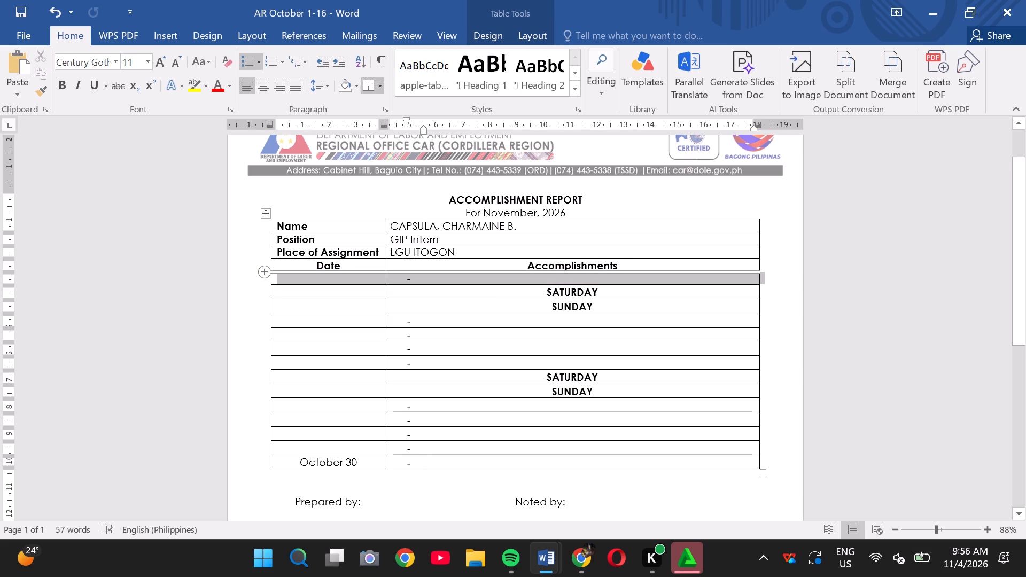
{"action": "left_click_drag", "start_coordinate": [275, 282], "coordinate": [289, 288]}
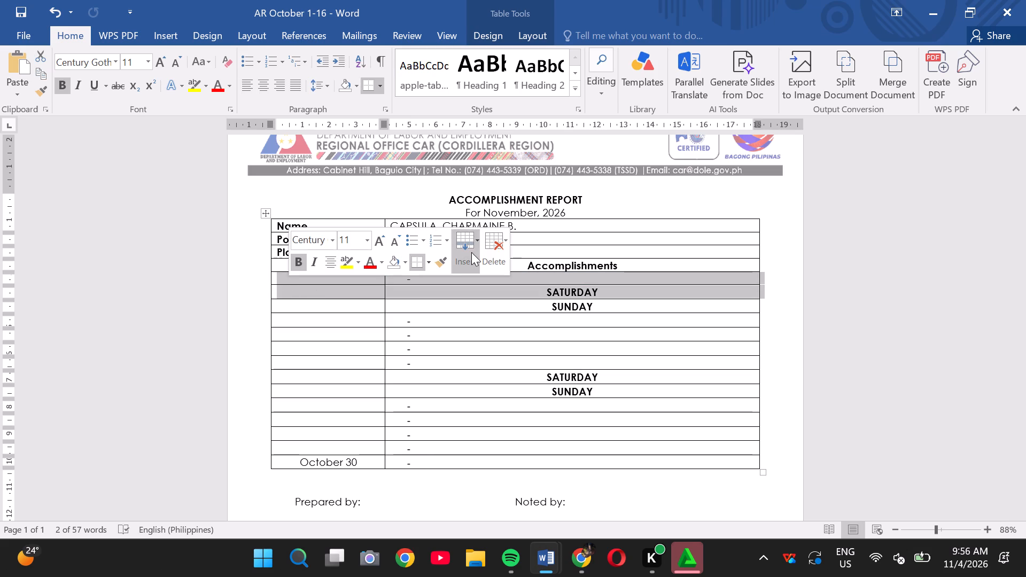
{"action": "left_click", "coordinate": [491, 258]}
{"action": "left_click", "coordinate": [516, 321]}
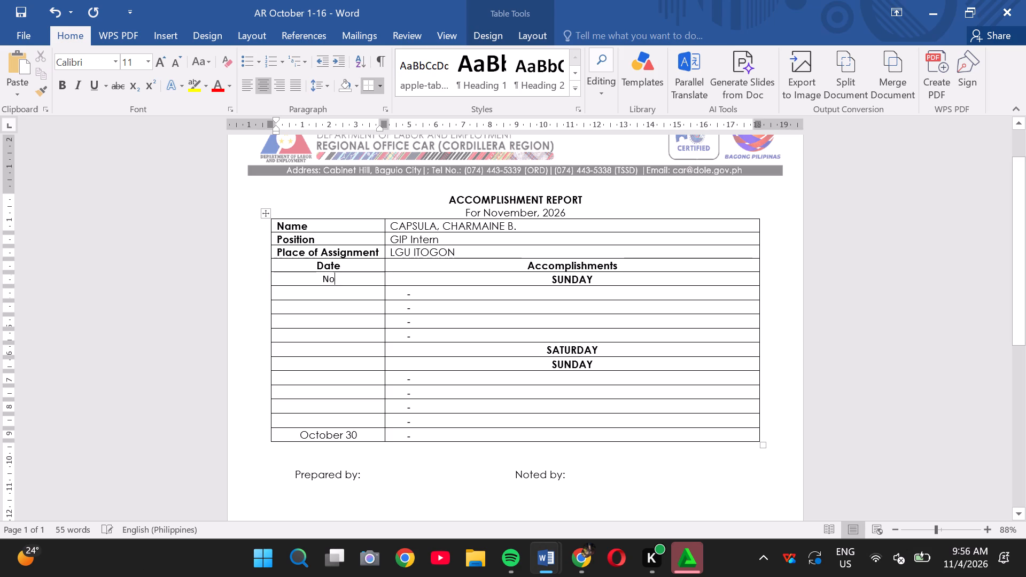
Enter November 1 as the date of the first Sunday row.
{"action": "key", "text": "v"}
{"action": "type", "text": "em"}
{"action": "key", "text": "b"}
{"action": "key", "text": "e"}
{"action": "key", "text": "r"}
{"action": "key", "text": "space"}
{"action": "key", "text": "1"}
{"action": "left_click", "coordinate": [323, 291]}
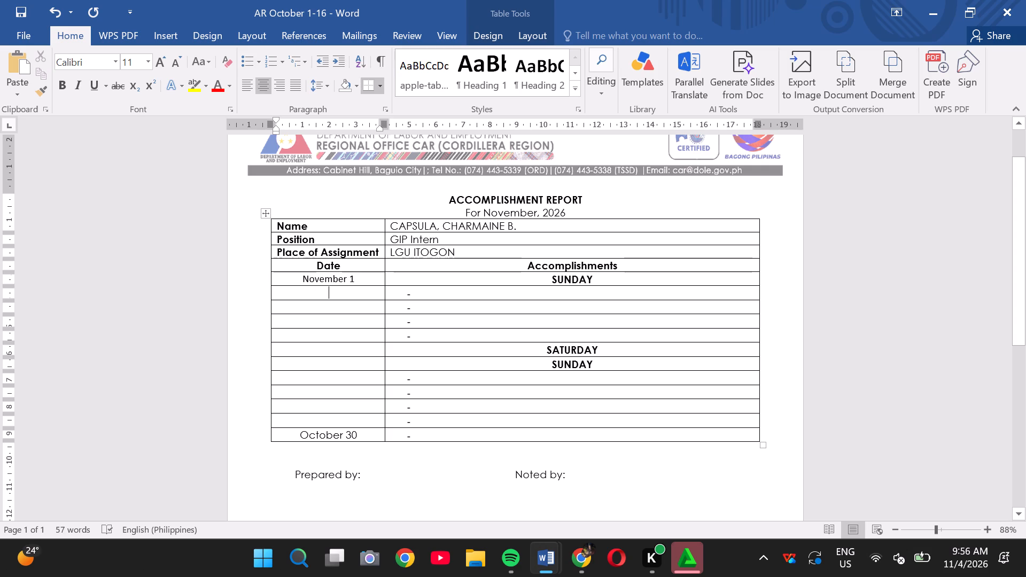
Change the font of the November 1 date to Century Gothic.
{"action": "double_click", "coordinate": [329, 280]}
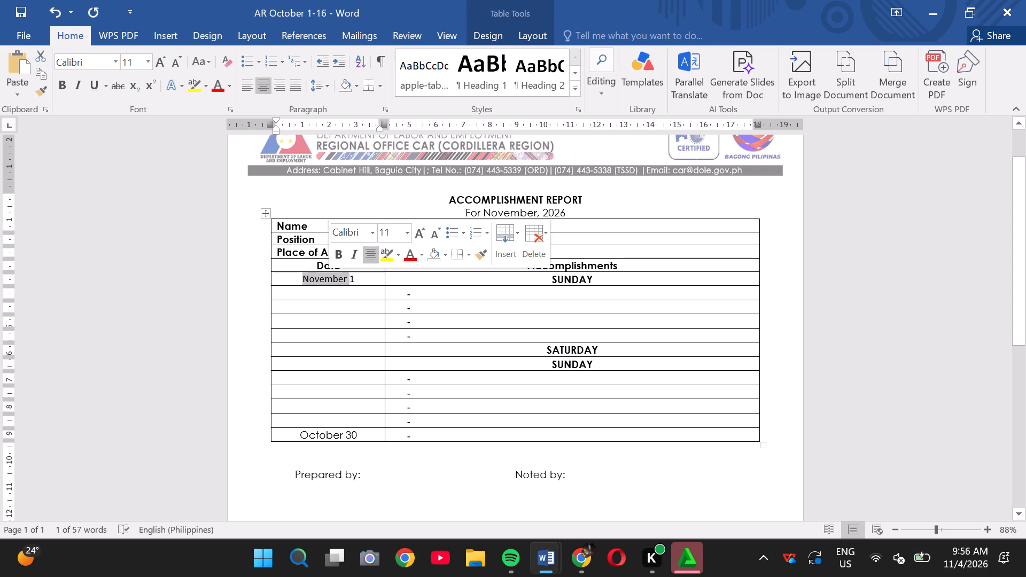
{"action": "left_click", "coordinate": [352, 280]}
{"action": "left_click_drag", "start_coordinate": [356, 281], "coordinate": [320, 277]}
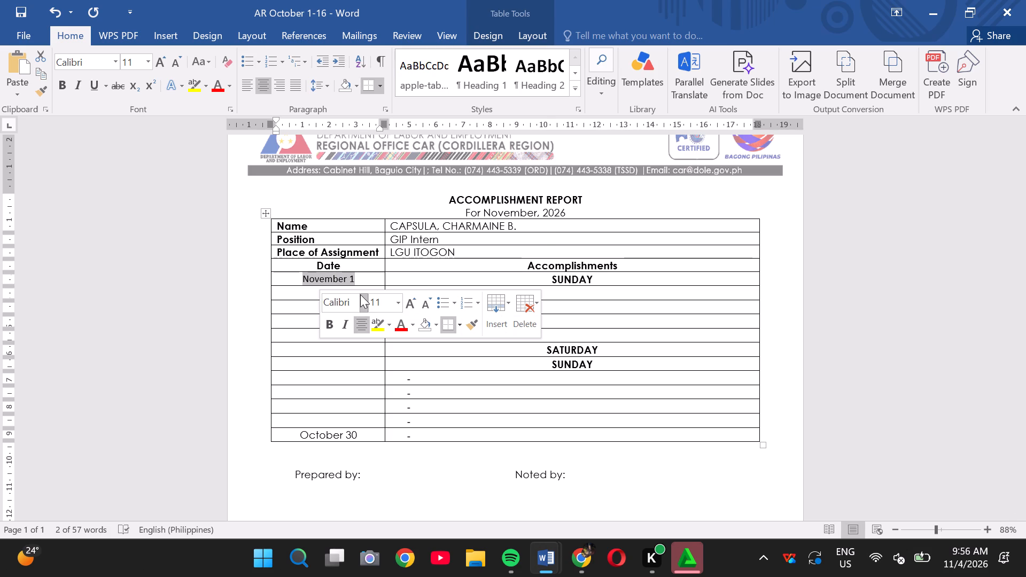
{"action": "left_click", "coordinate": [360, 296]}
{"action": "scroll", "coordinate": [385, 76], "scroll_direction": "down", "scroll_amount": 2}
{"action": "scroll", "coordinate": [386, 76], "scroll_direction": "up", "scroll_amount": 2}
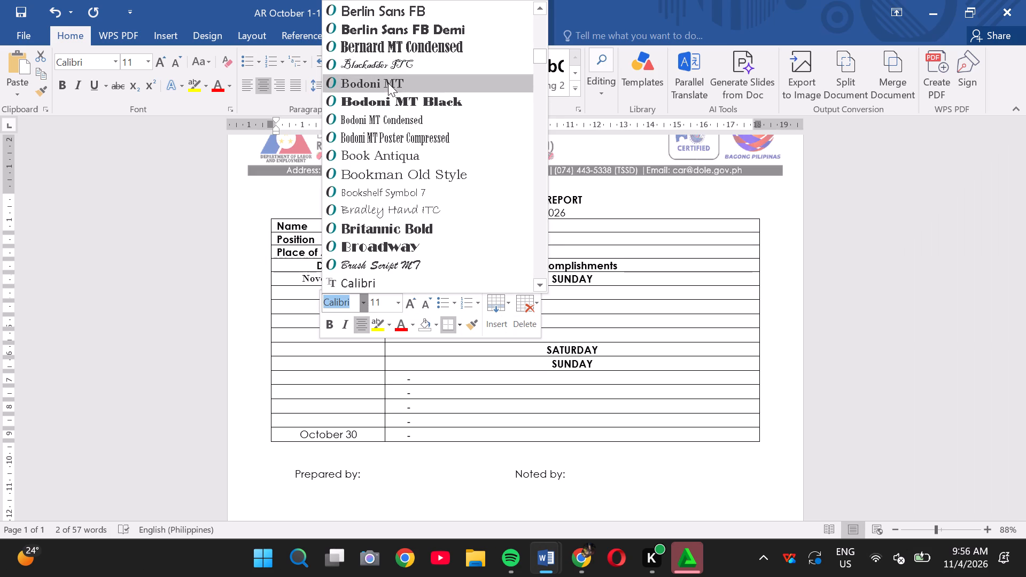
{"action": "scroll", "coordinate": [388, 83], "scroll_direction": "up", "scroll_amount": 1}
{"action": "scroll", "coordinate": [388, 84], "scroll_direction": "down", "scroll_amount": 5}
{"action": "scroll", "coordinate": [388, 89], "scroll_direction": "up", "scroll_amount": 1}
{"action": "scroll", "coordinate": [388, 89], "scroll_direction": "down", "scroll_amount": 2}
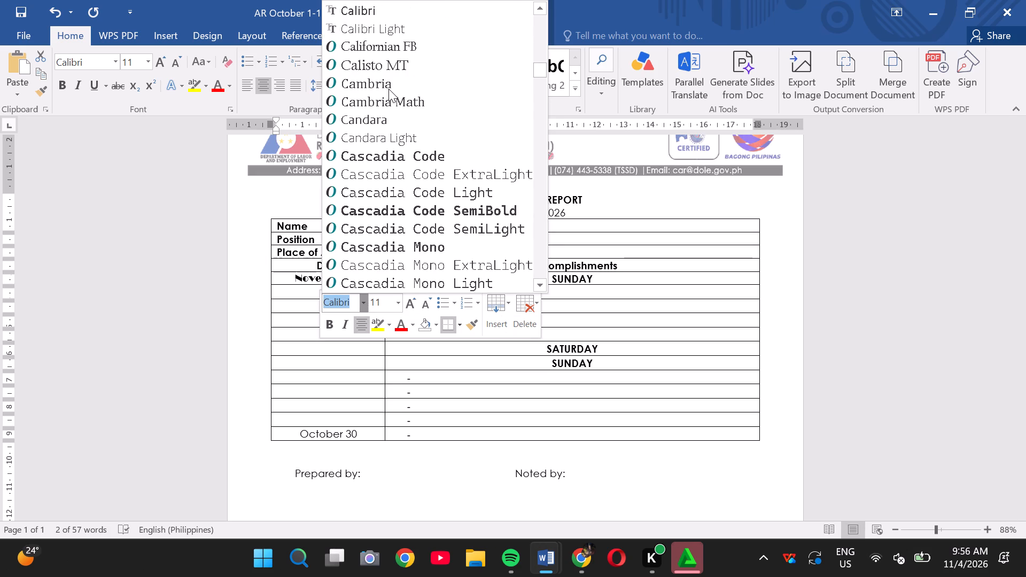
{"action": "scroll", "coordinate": [388, 89], "scroll_direction": "down", "scroll_amount": 4}
{"action": "left_click", "coordinate": [385, 170]}
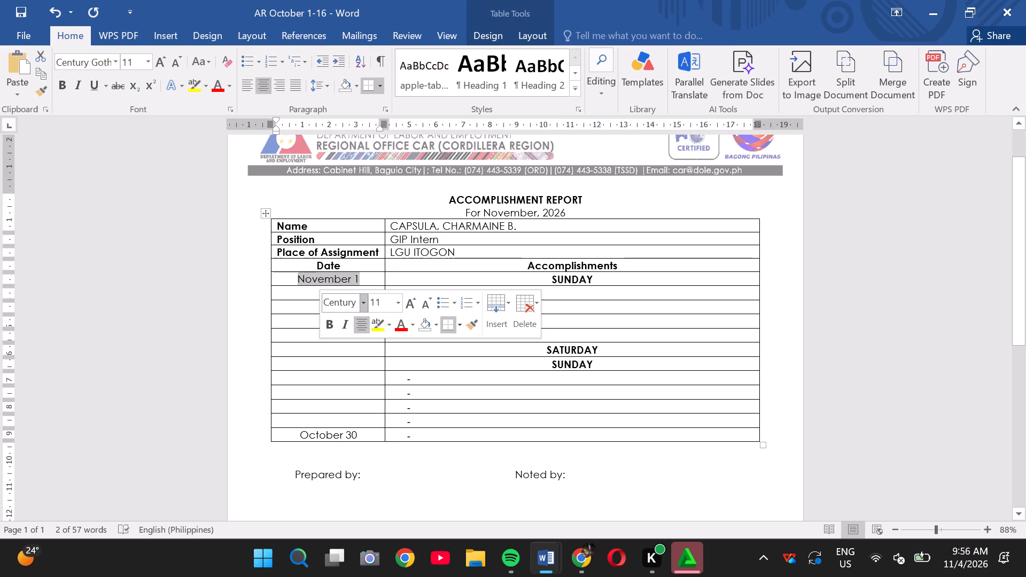
Insert a blank row directly below the November 1 Sunday row.
{"action": "key", "text": "ctrl+c"}
{"action": "left_click", "coordinate": [265, 290]}
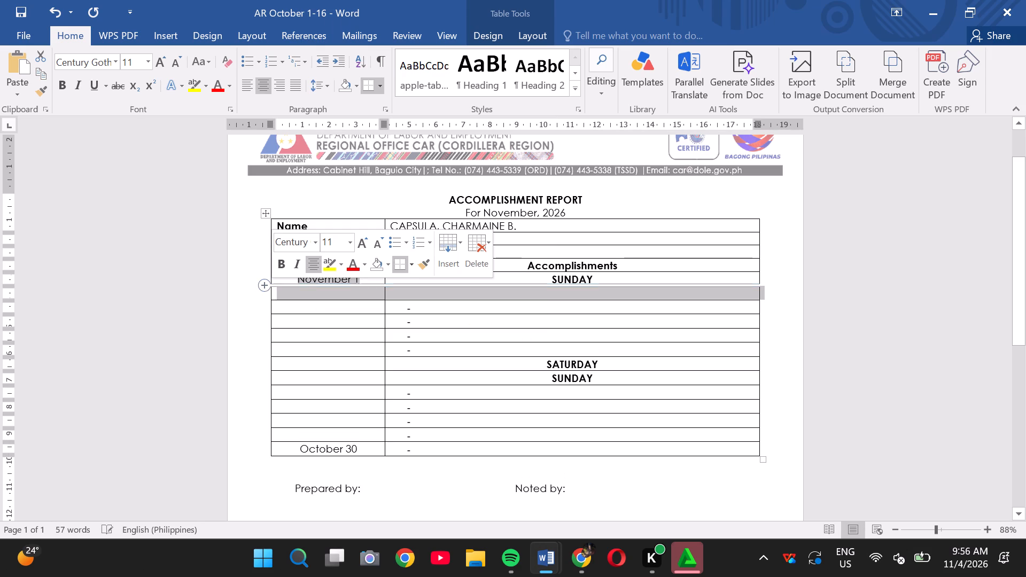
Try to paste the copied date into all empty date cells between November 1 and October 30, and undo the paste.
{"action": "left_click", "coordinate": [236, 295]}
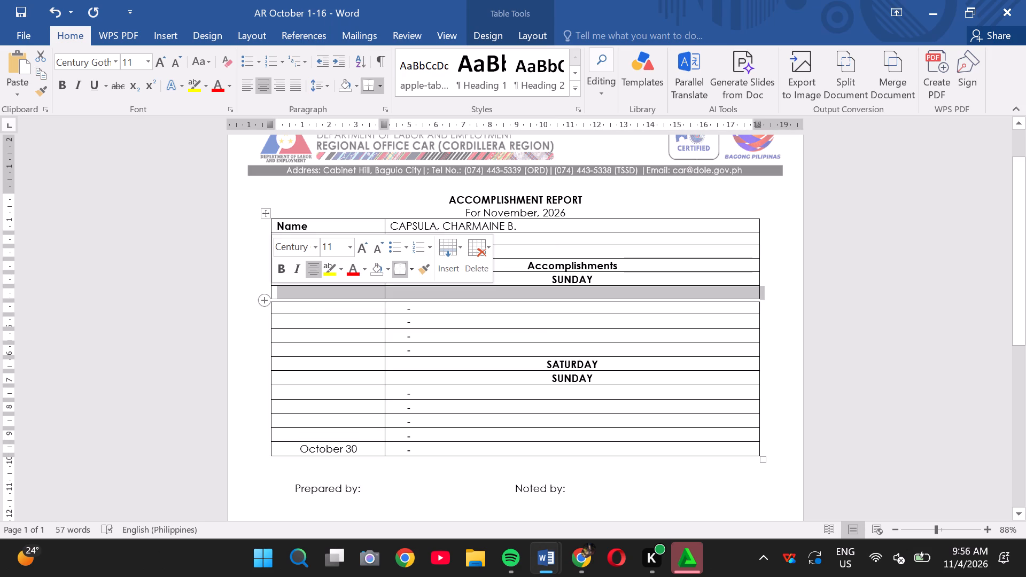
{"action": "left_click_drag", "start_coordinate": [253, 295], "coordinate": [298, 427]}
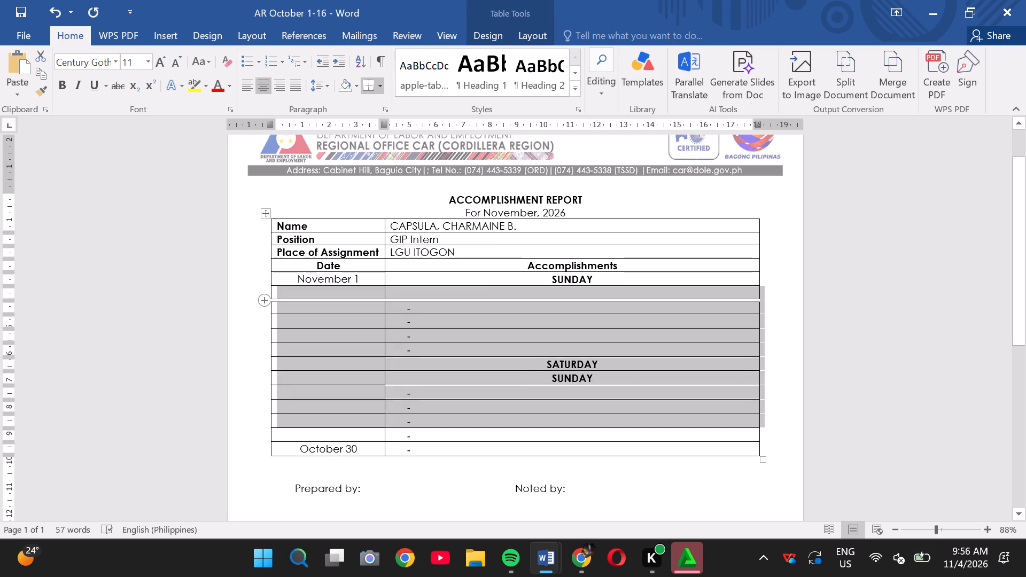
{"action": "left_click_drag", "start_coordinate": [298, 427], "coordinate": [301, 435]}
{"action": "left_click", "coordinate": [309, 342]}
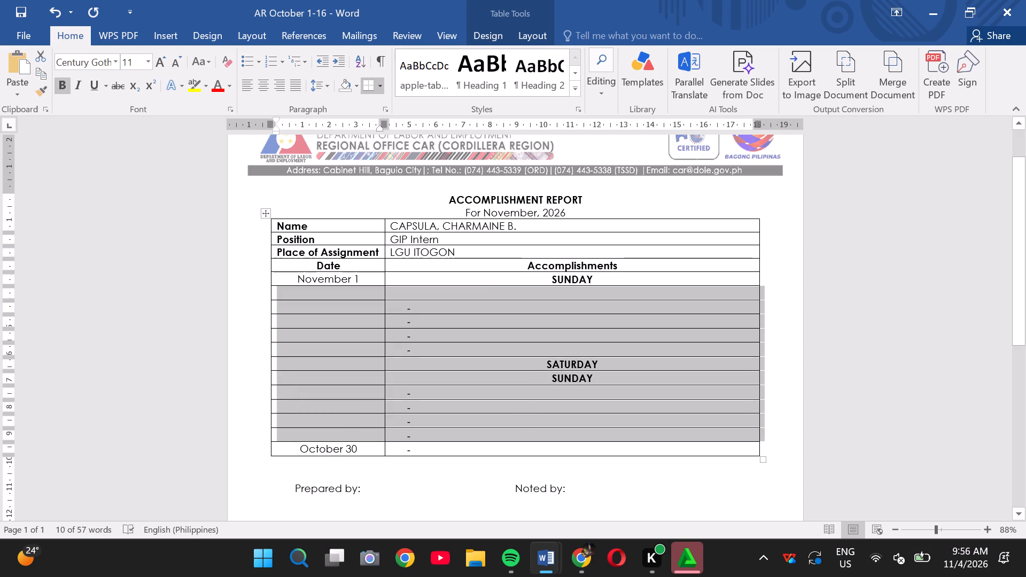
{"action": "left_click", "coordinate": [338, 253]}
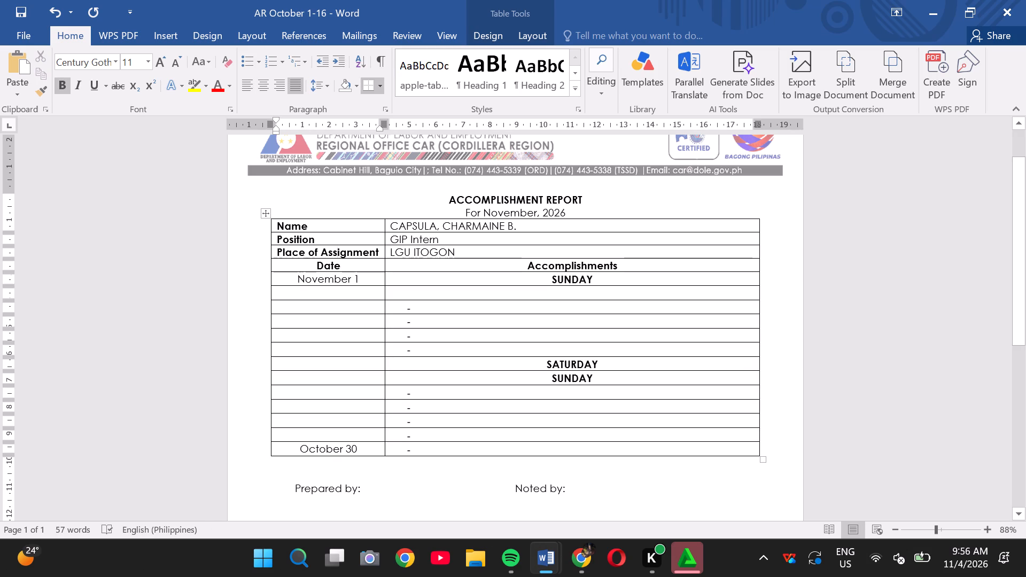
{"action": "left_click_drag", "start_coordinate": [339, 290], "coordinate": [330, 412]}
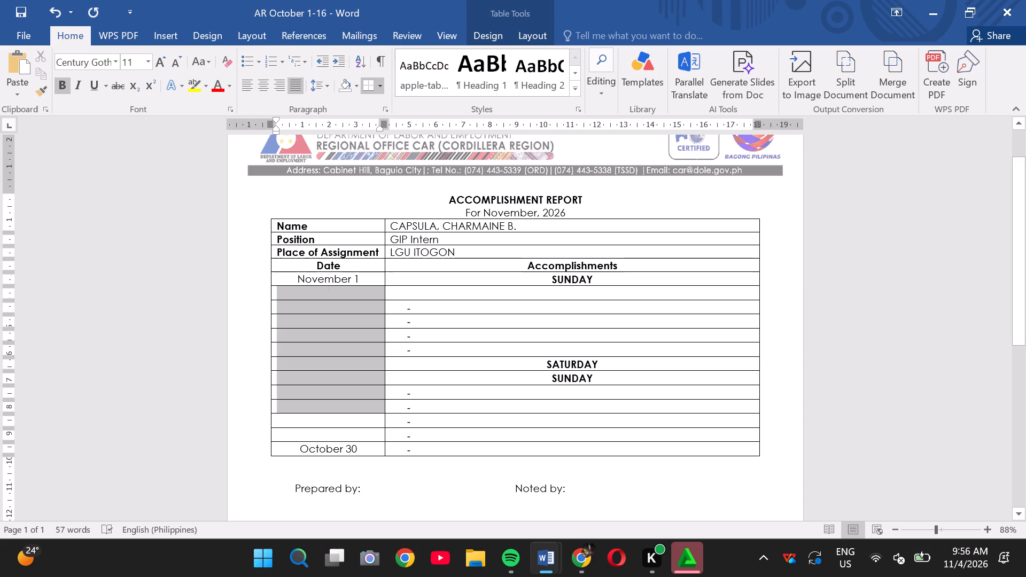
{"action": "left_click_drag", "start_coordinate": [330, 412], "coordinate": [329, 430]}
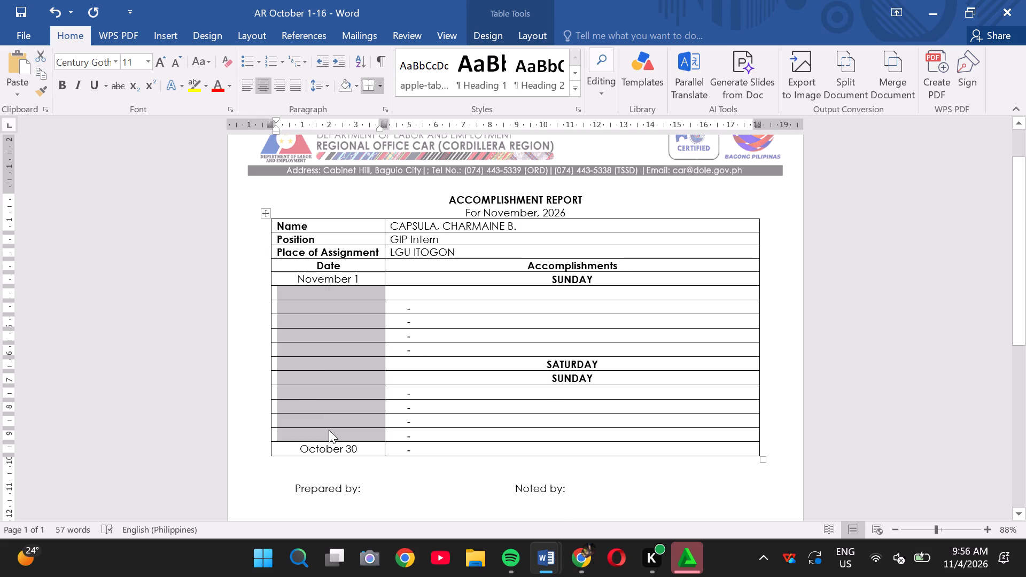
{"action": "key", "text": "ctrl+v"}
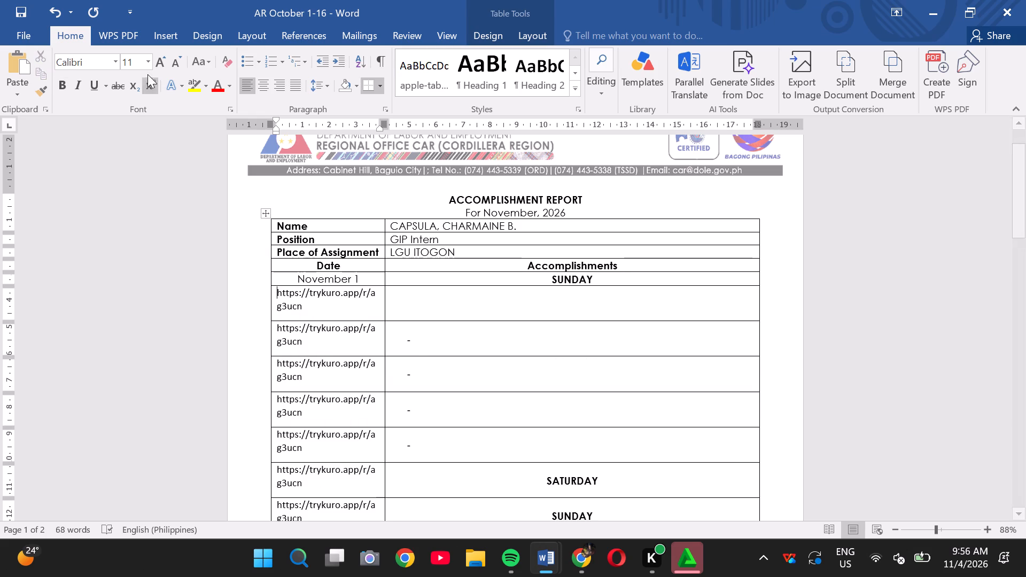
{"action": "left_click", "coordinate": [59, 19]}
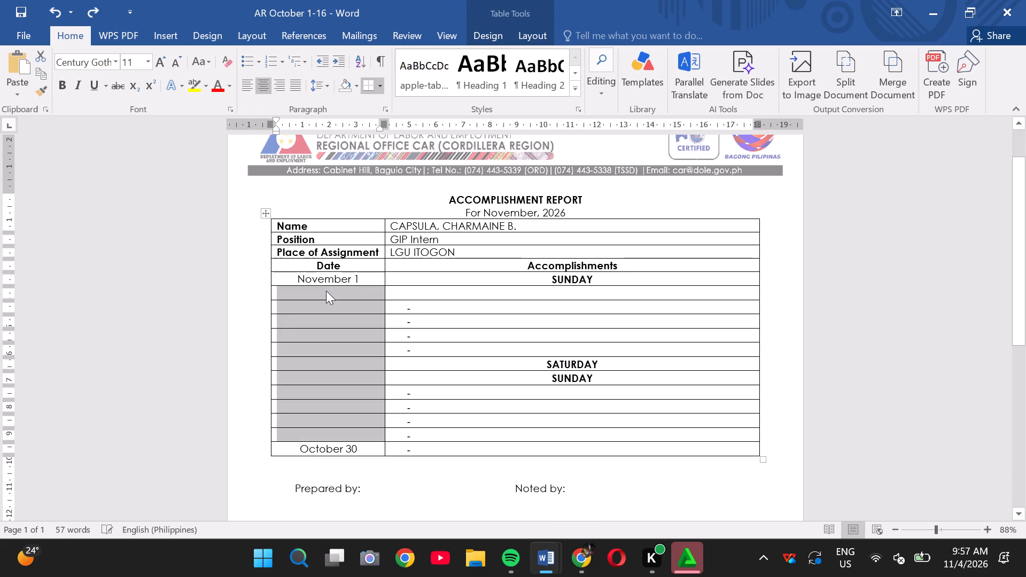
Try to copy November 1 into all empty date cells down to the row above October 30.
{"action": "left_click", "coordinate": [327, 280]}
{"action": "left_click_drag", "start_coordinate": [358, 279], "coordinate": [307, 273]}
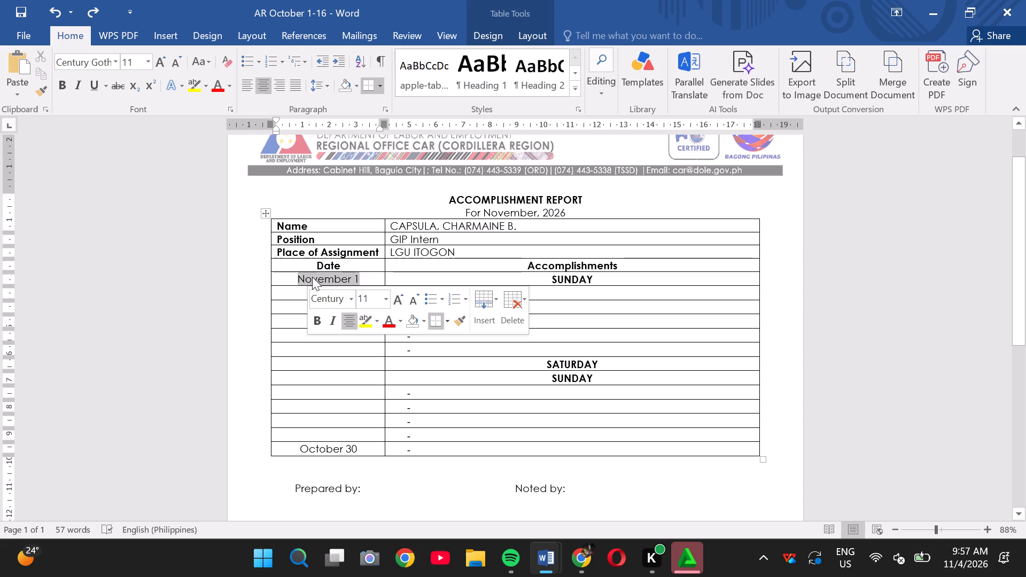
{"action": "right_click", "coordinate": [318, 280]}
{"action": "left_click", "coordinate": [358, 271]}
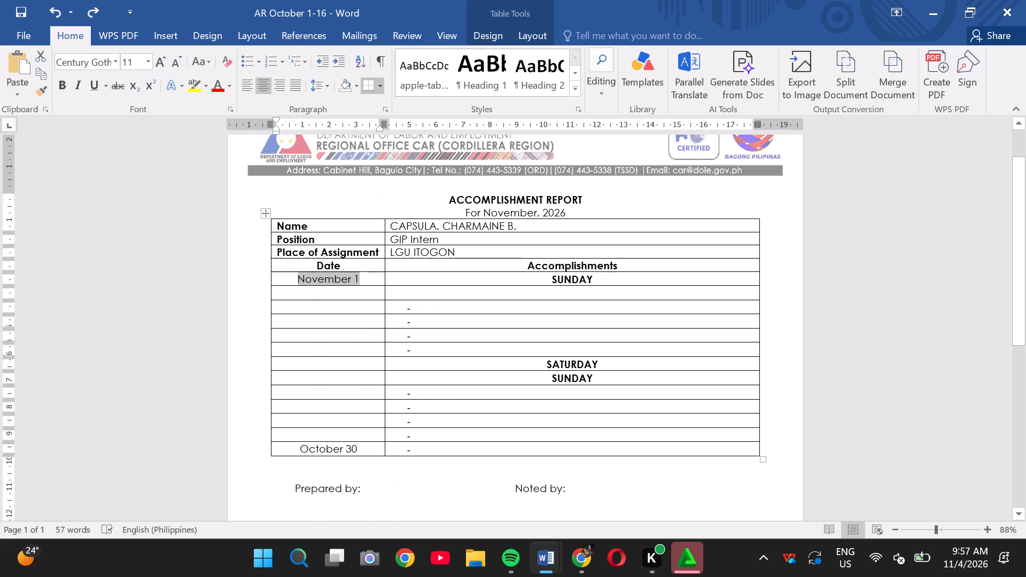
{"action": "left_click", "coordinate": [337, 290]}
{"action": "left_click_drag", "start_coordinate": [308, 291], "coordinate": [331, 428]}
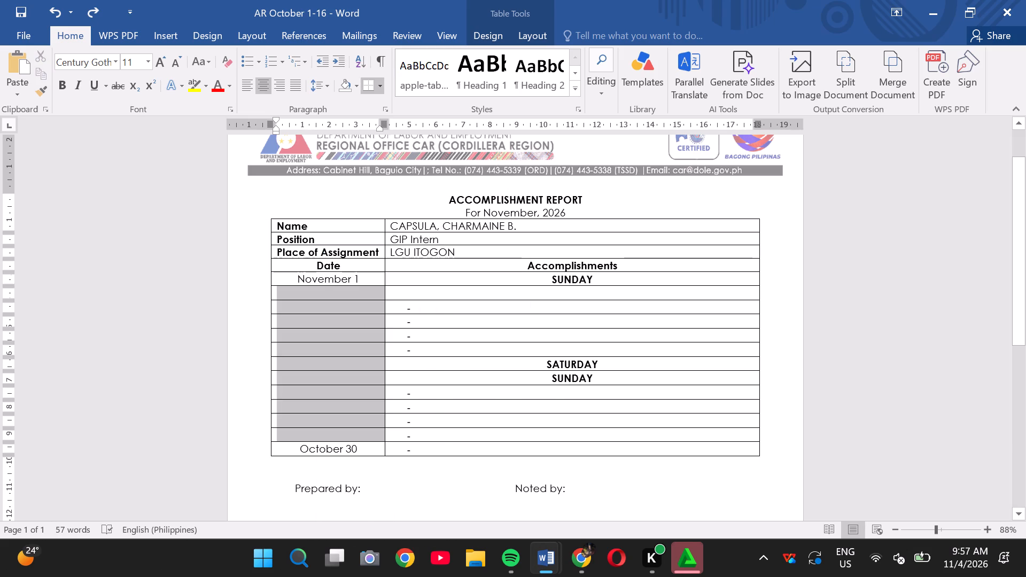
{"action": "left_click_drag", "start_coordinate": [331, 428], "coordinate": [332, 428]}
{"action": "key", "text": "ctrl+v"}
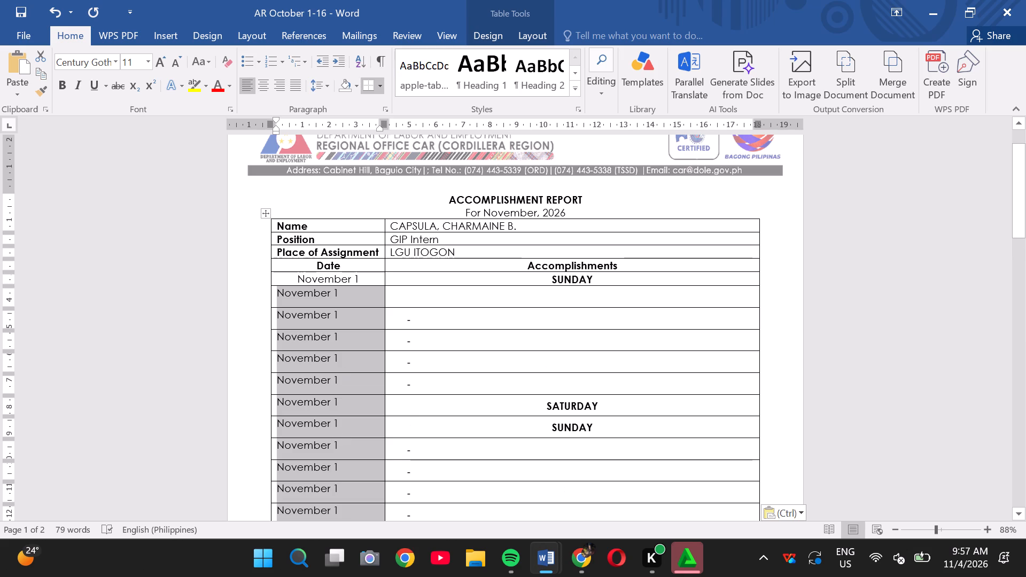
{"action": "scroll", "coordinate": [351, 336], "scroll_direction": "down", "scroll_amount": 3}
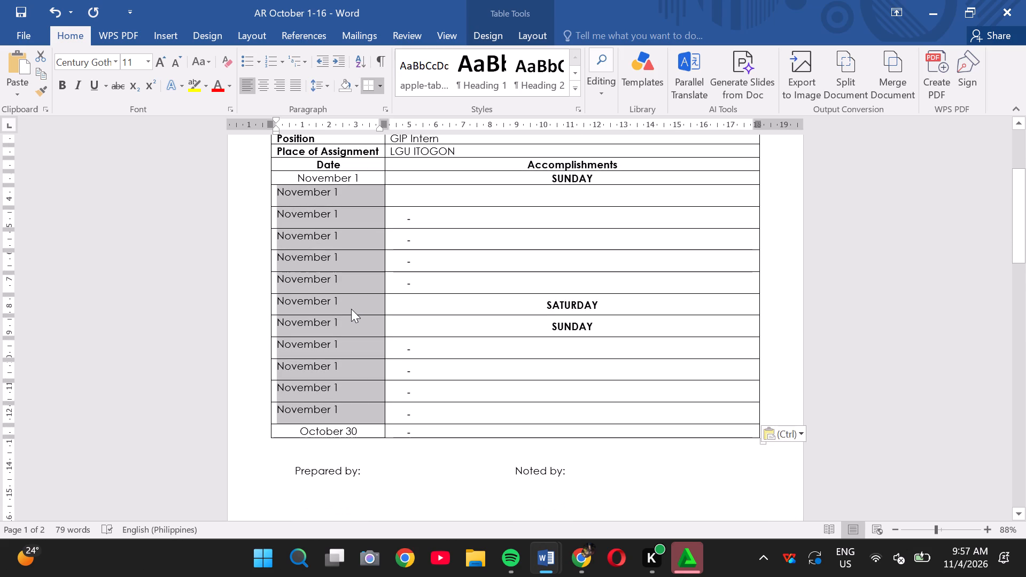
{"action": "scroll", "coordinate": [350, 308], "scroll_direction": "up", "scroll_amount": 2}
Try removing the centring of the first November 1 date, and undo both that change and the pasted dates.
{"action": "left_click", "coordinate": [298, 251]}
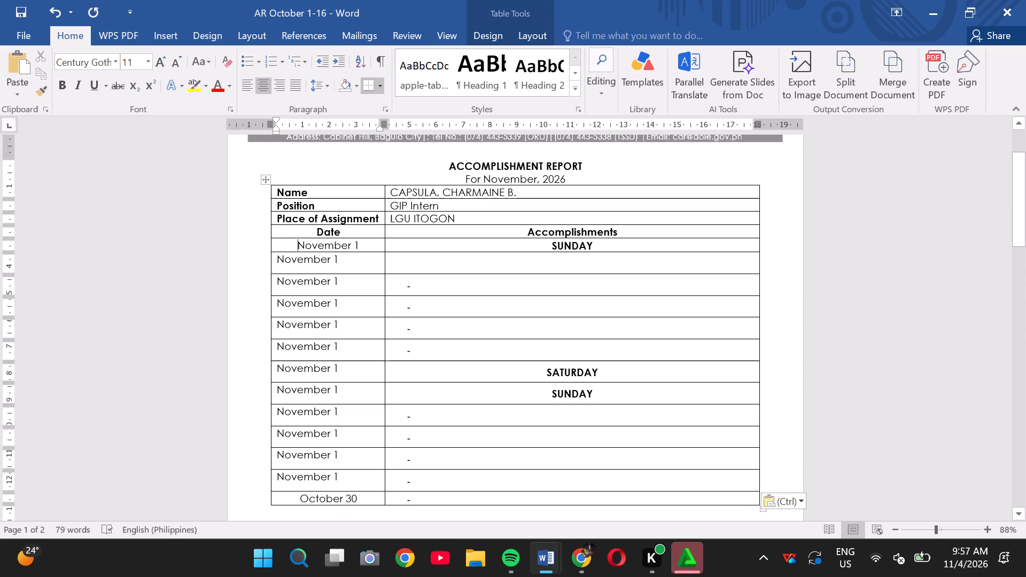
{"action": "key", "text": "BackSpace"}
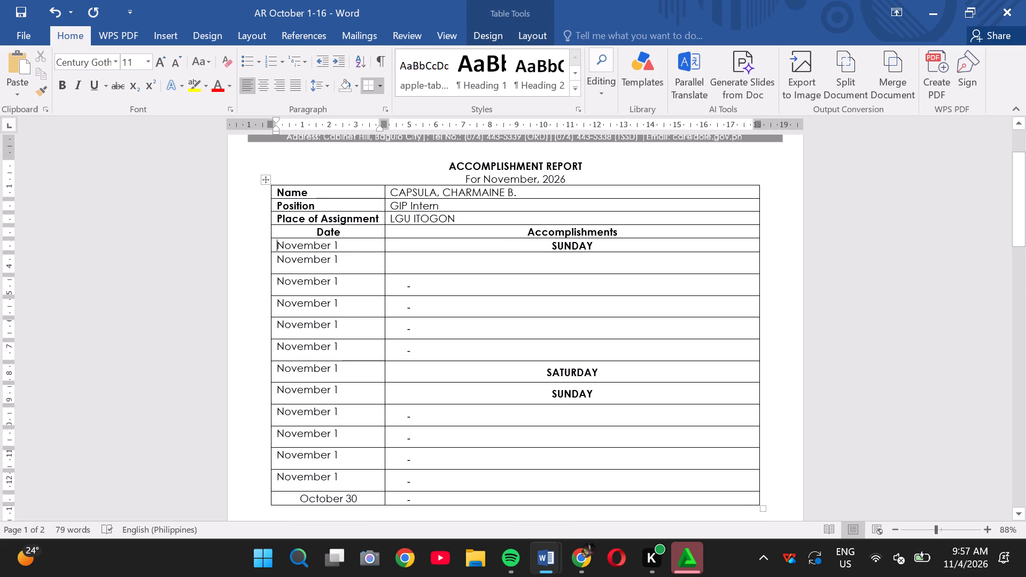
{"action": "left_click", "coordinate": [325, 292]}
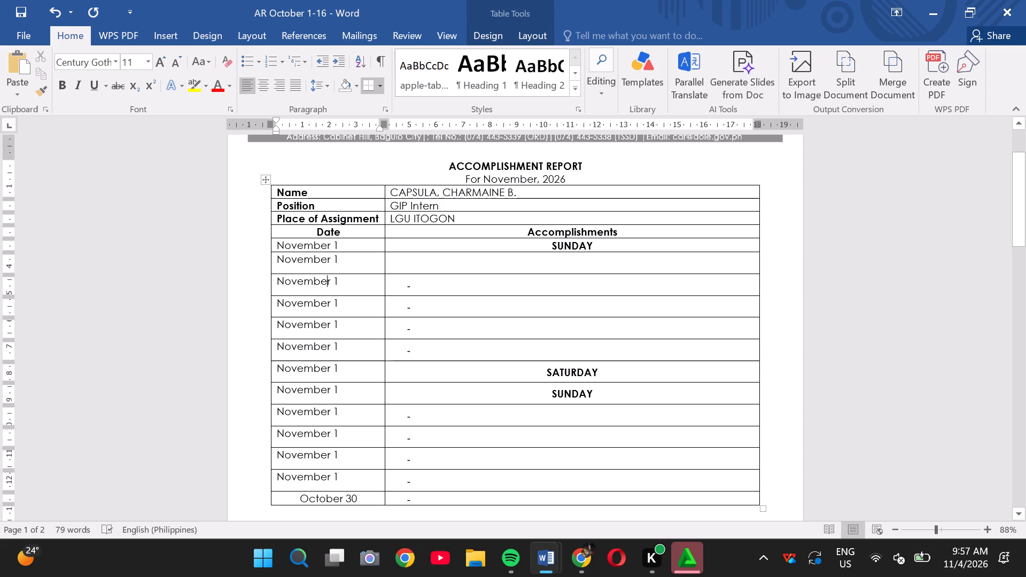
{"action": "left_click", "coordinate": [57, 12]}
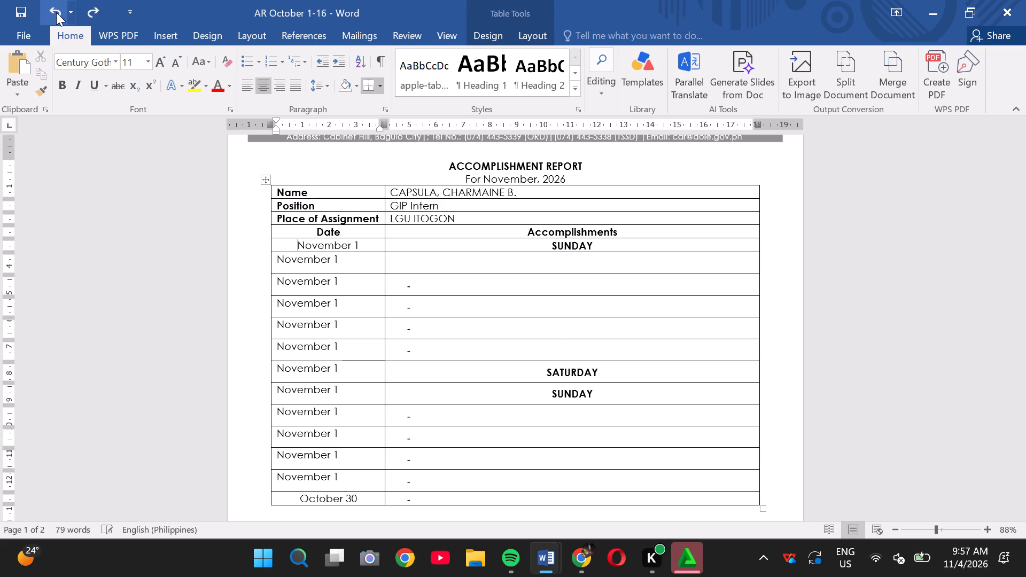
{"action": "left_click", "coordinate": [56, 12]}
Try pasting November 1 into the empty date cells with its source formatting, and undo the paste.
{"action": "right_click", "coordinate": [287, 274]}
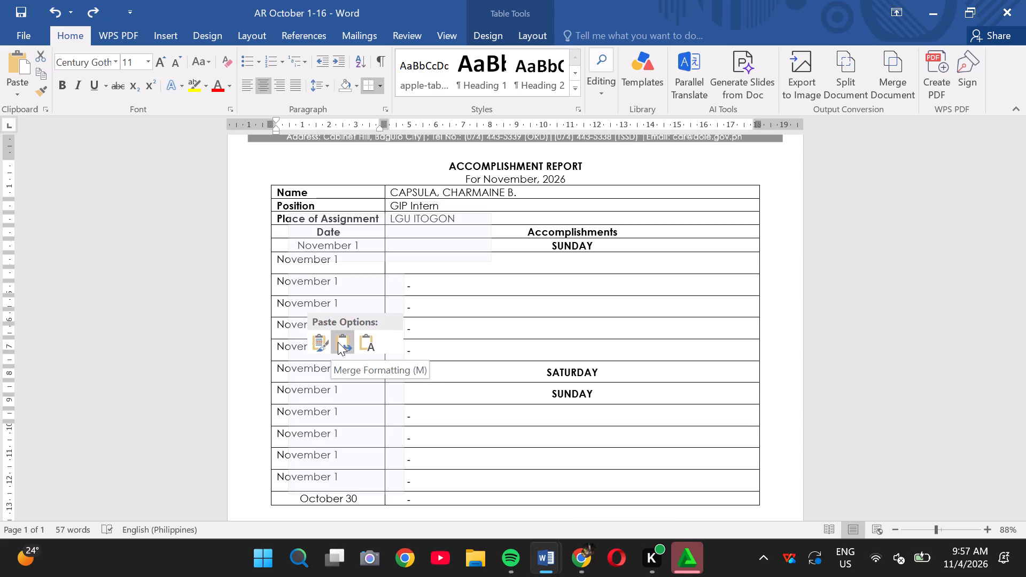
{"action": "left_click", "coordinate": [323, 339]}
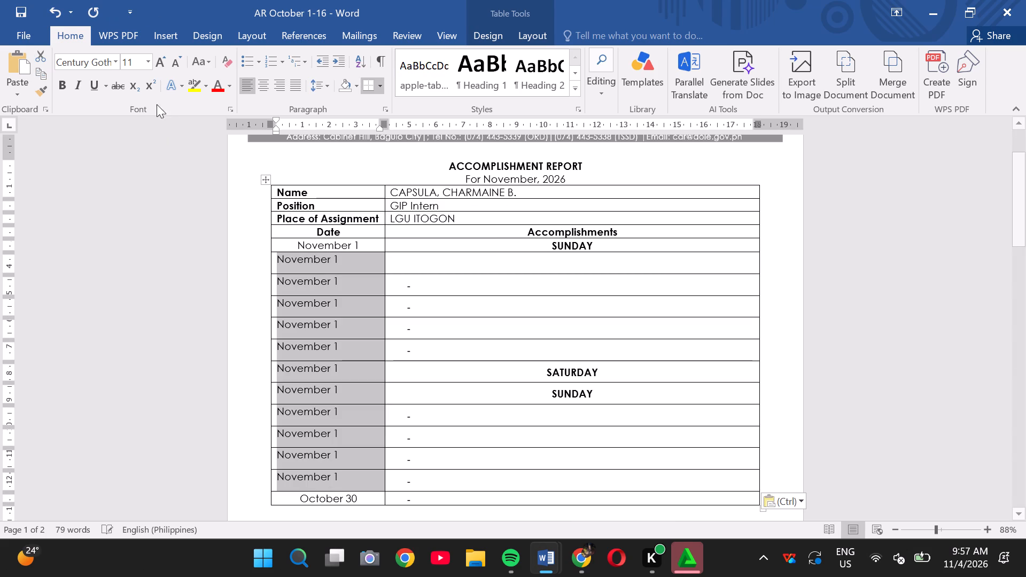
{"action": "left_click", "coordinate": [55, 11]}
Copy the word November from the first date into the five weekday date cells between the first Sunday and Saturday.
{"action": "left_click", "coordinate": [315, 259]}
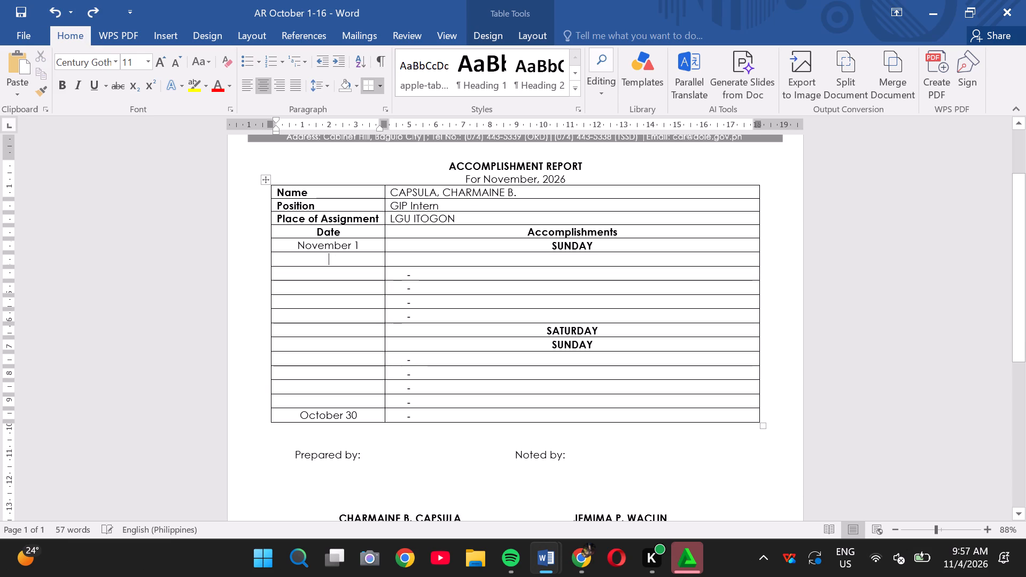
{"action": "left_click", "coordinate": [315, 249]}
{"action": "double_click", "coordinate": [310, 245]}
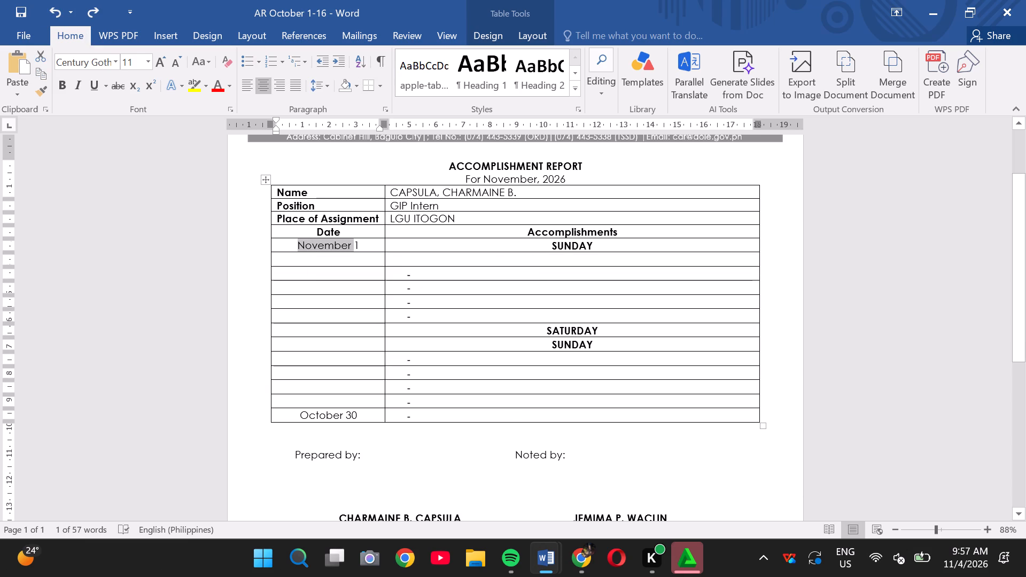
{"action": "key", "text": "ctrl+c"}
{"action": "left_click", "coordinate": [315, 256]}
{"action": "key", "text": "ctrl+v"}
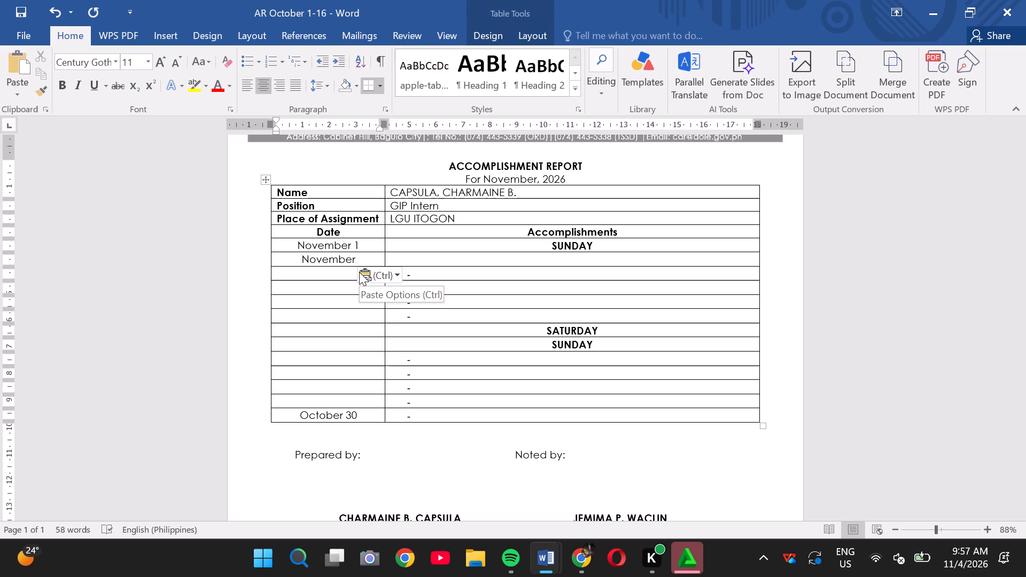
{"action": "key", "text": "space"}
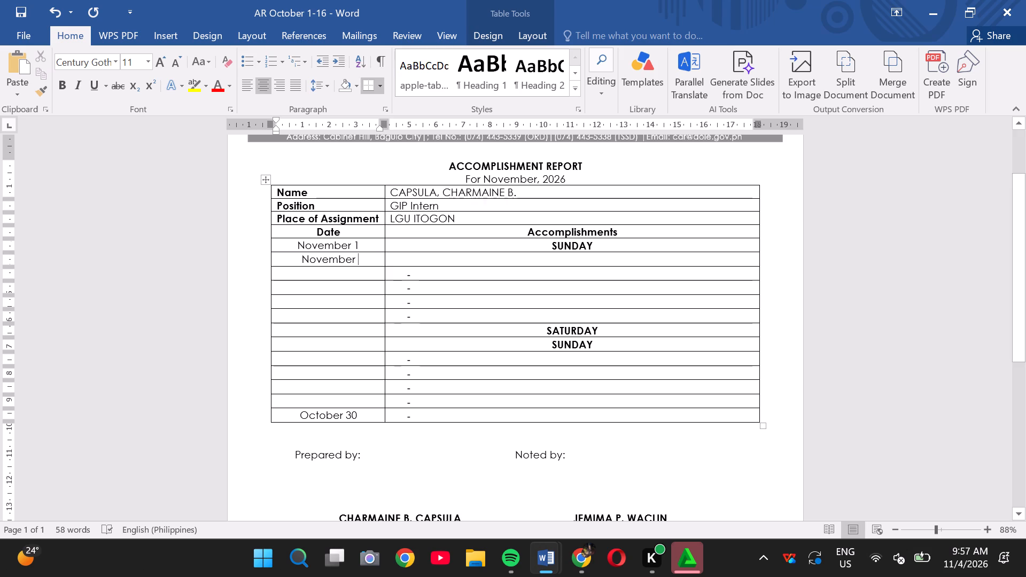
{"action": "left_click", "coordinate": [332, 272]}
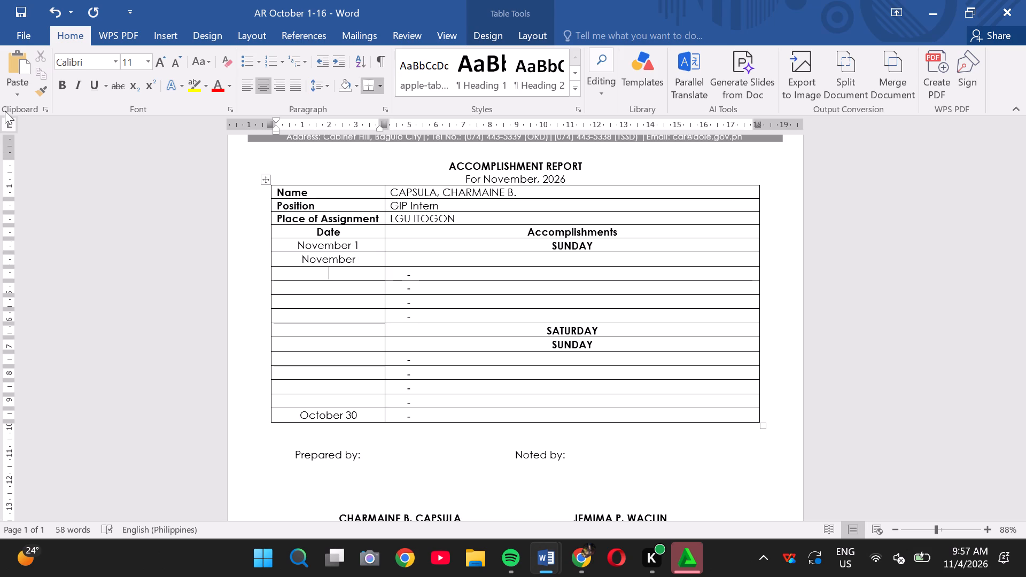
{"action": "key", "text": "ctrl+v"}
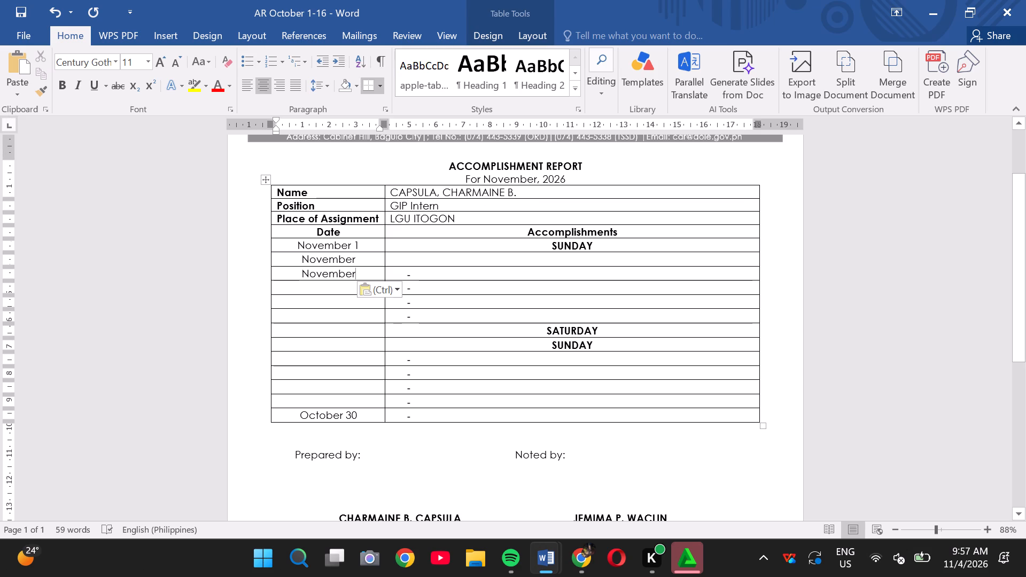
{"action": "left_click", "coordinate": [312, 288]}
{"action": "key", "text": "ctrl+v"}
{"action": "key", "text": "Down"}
{"action": "key", "text": "ctrl+v"}
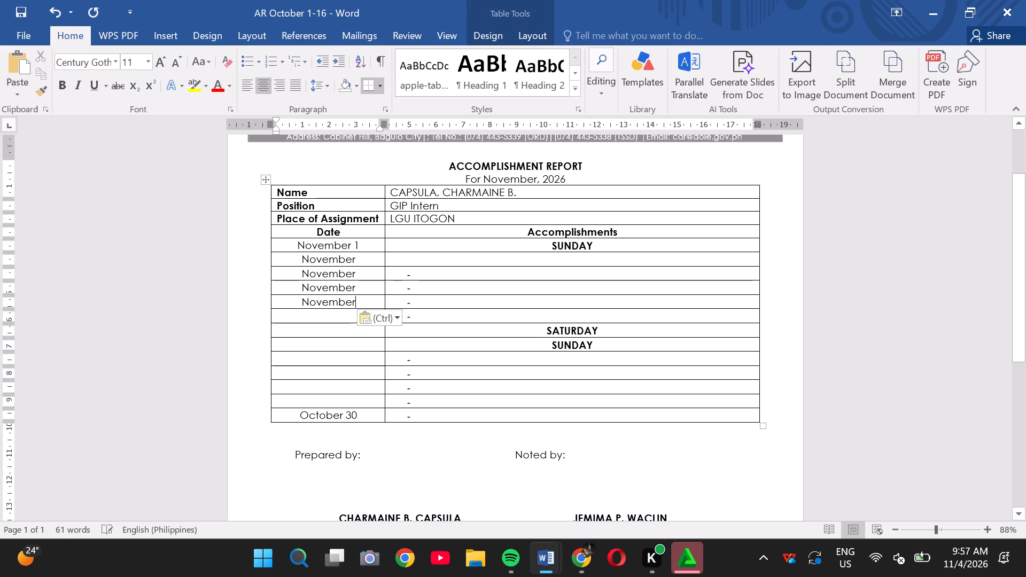
{"action": "key", "text": "Down"}
{"action": "key", "text": "ctrl+v"}
Paste the word November into the Saturday, second Sunday and next four date cells, down to the row above October 30.
{"action": "key", "text": "Down"}
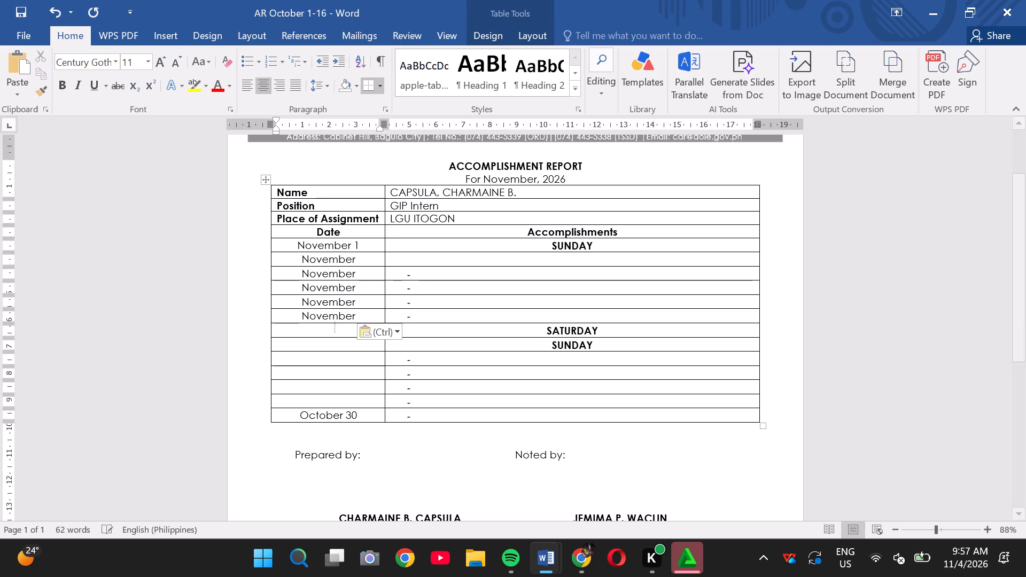
{"action": "key", "text": "ctrl+v"}
{"action": "key", "text": "Down"}
{"action": "key", "text": "ctrl+v"}
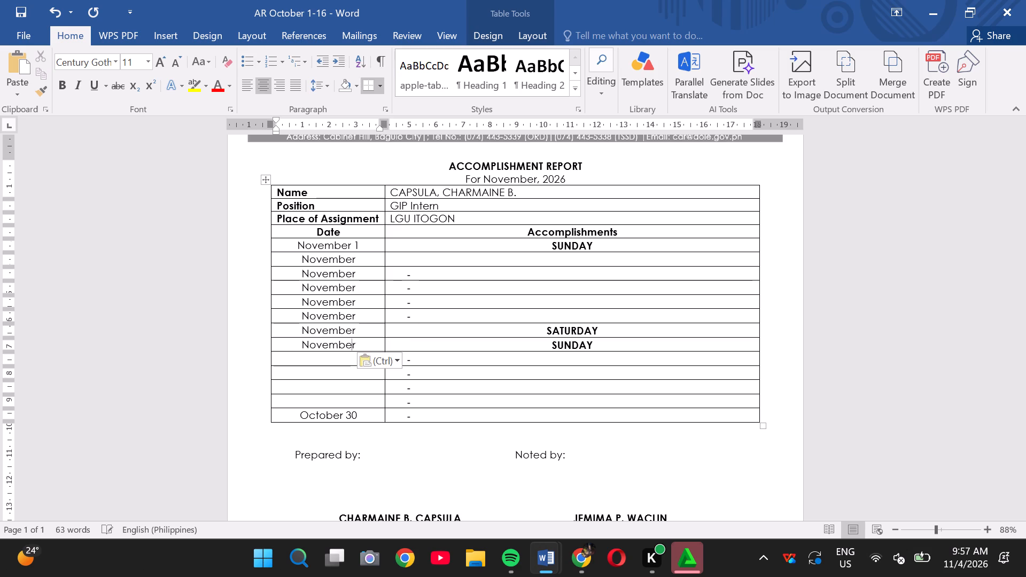
{"action": "key", "text": "Down"}
{"action": "key", "text": "ctrl+v"}
{"action": "key", "text": "Down"}
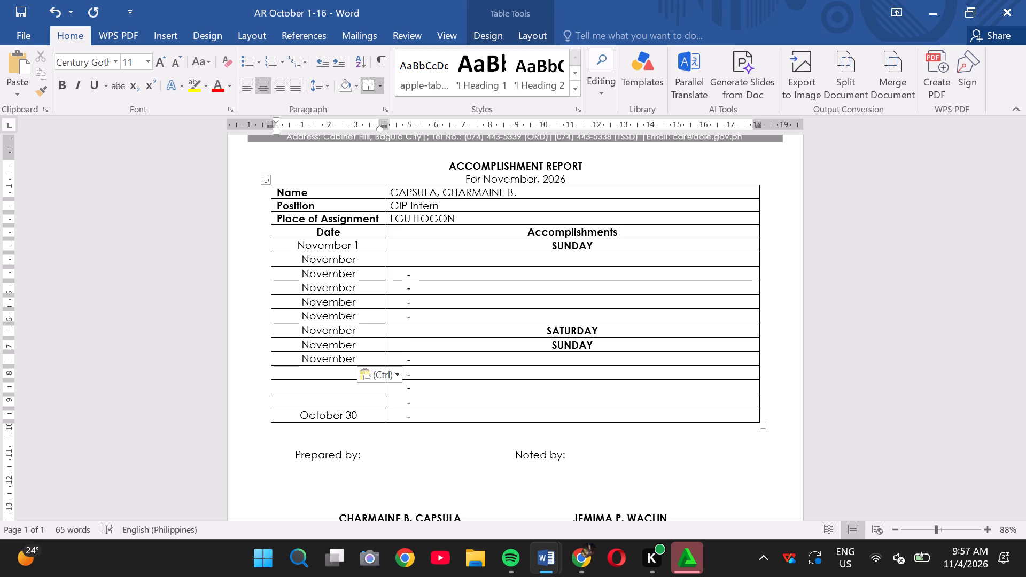
{"action": "key", "text": "ctrl+v"}
{"action": "key", "text": "Down"}
{"action": "key", "text": "ctrl+v"}
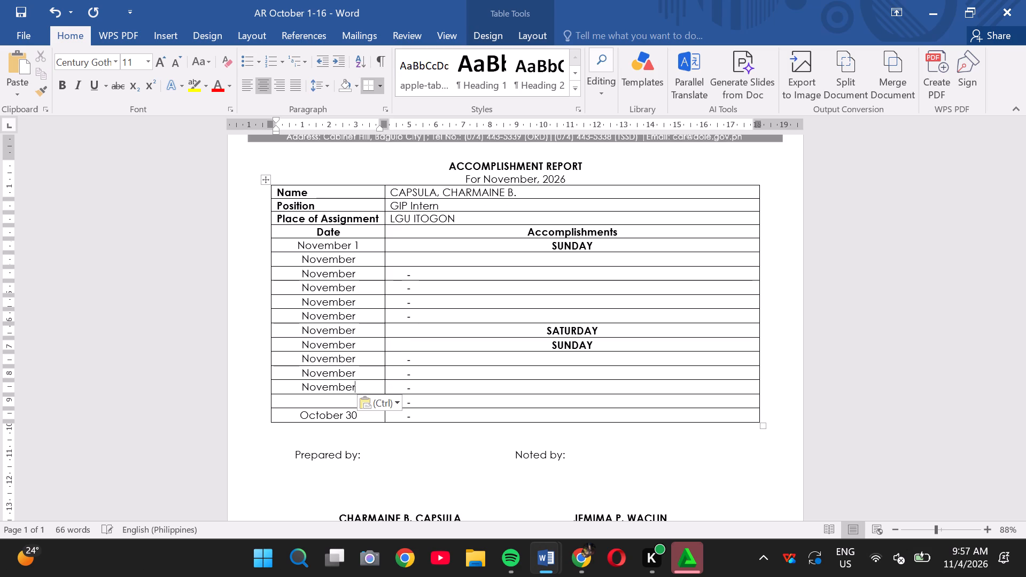
{"action": "key", "text": "Down"}
{"action": "key", "text": "ctrl+b"}
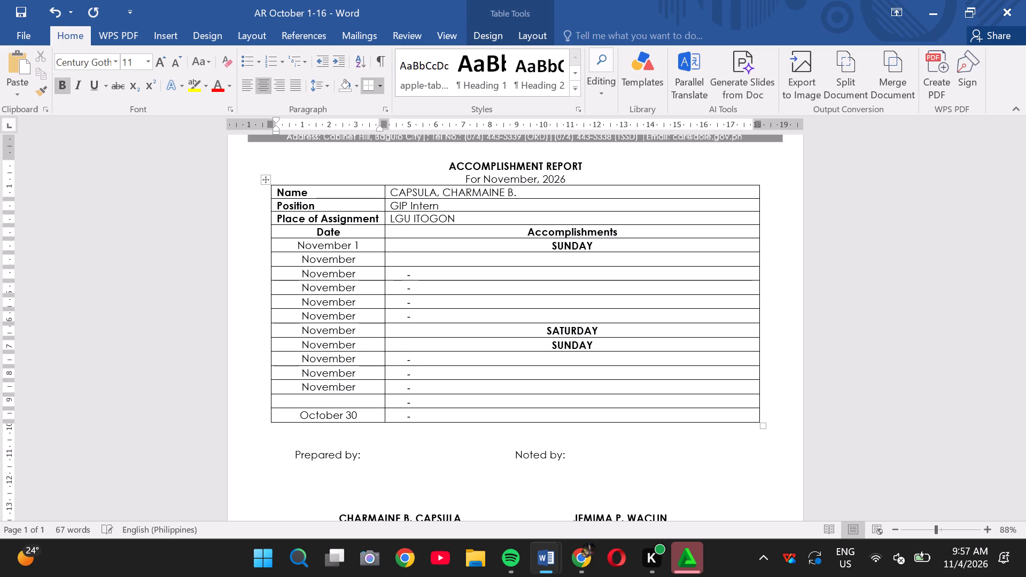
{"action": "key", "text": "ctrl+v"}
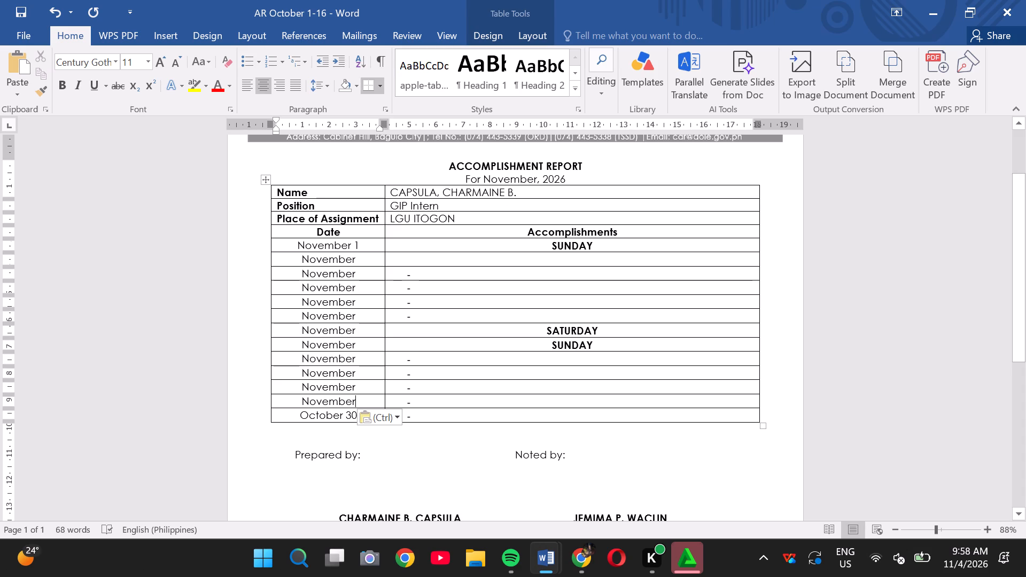
Clear October 30 from the last date cell of the table.
{"action": "left_click_drag", "start_coordinate": [301, 414], "coordinate": [353, 416]}
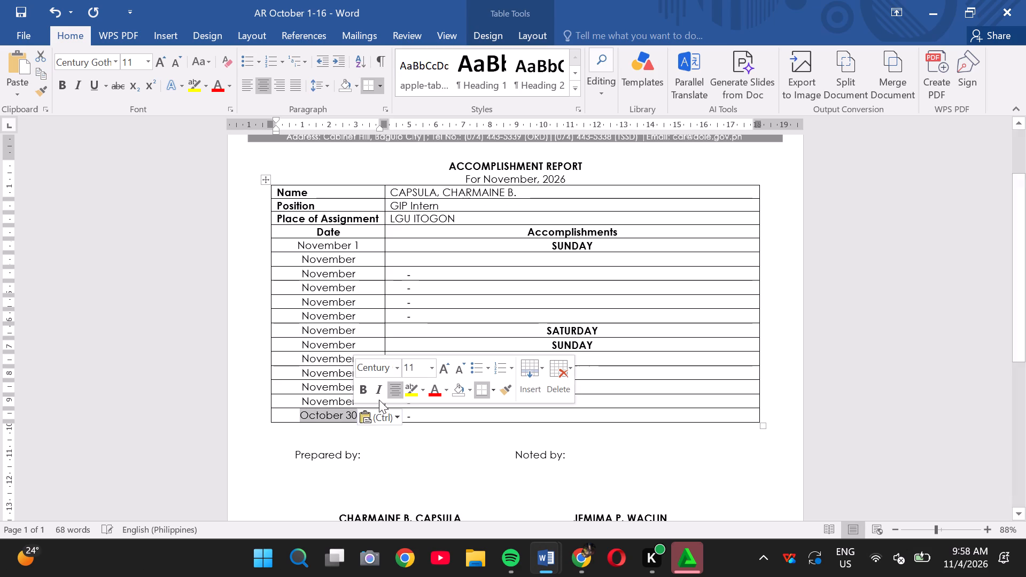
{"action": "key", "text": "BackSpace"}
{"action": "key", "text": "BackSpace"}
{"action": "key", "text": "BackSpace"}
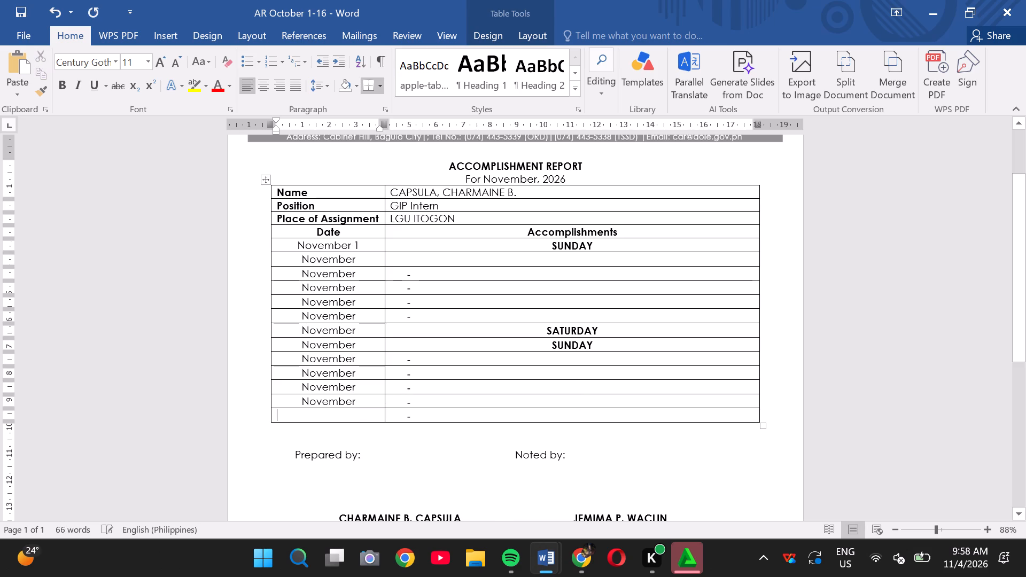
{"action": "key", "text": "BackSpace"}
Check the November 2026 calendar and number the five weekday dates below November 1 as November 2 to November 6.
{"action": "left_click", "coordinate": [986, 571]}
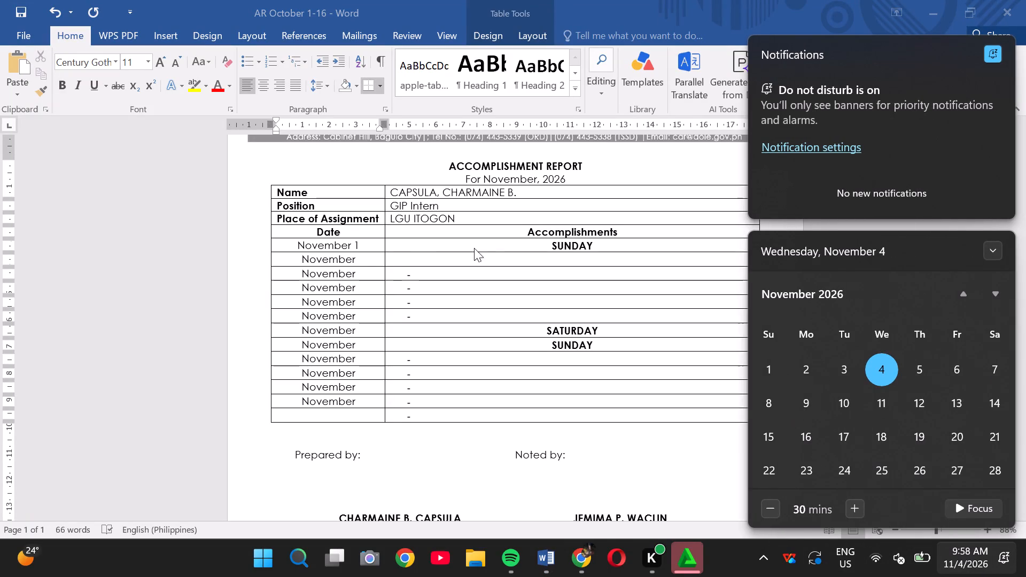
{"action": "left_click", "coordinate": [366, 257]}
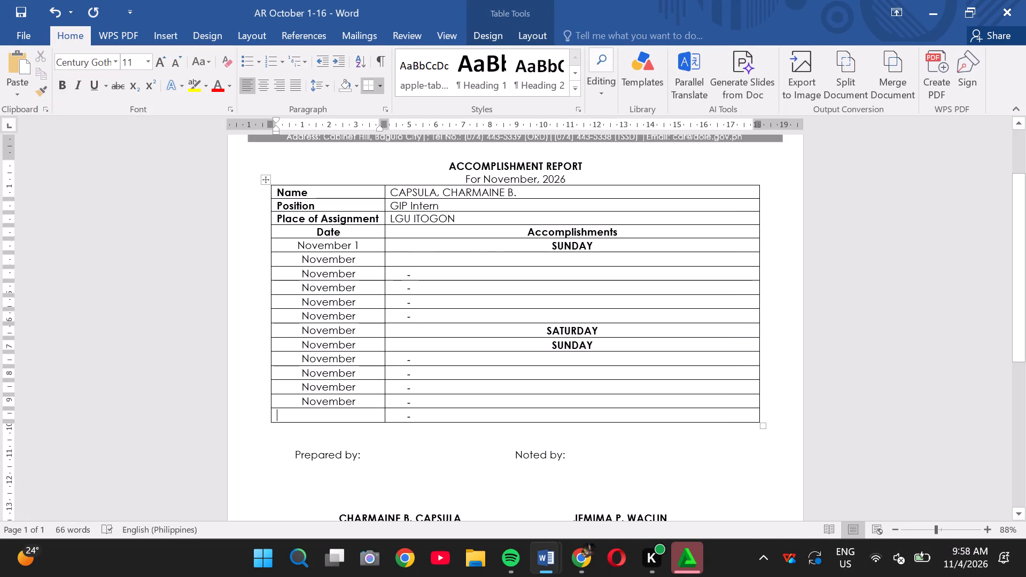
{"action": "left_click", "coordinate": [366, 260]}
{"action": "key", "text": "2"}
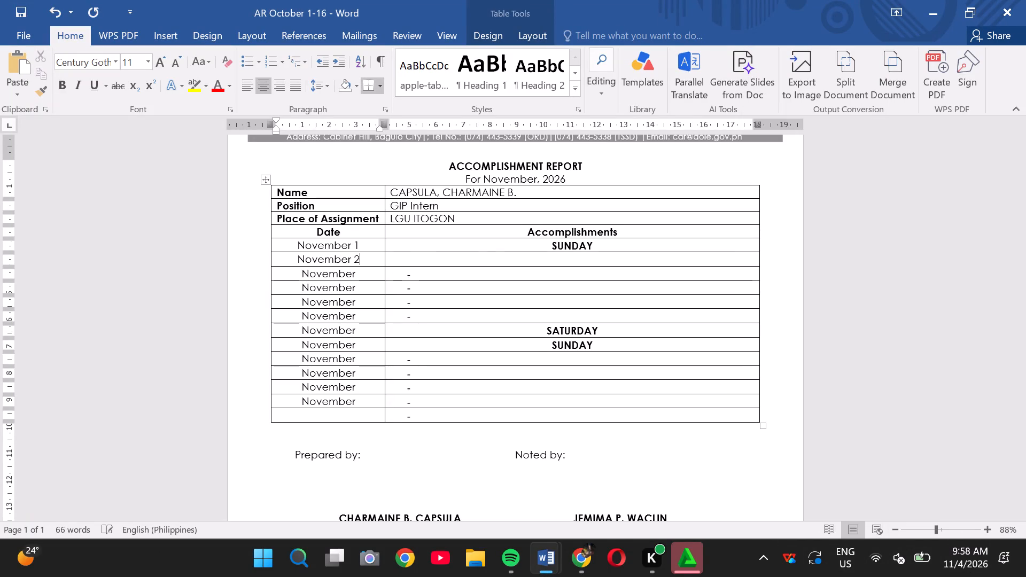
{"action": "left_click", "coordinate": [367, 277]}
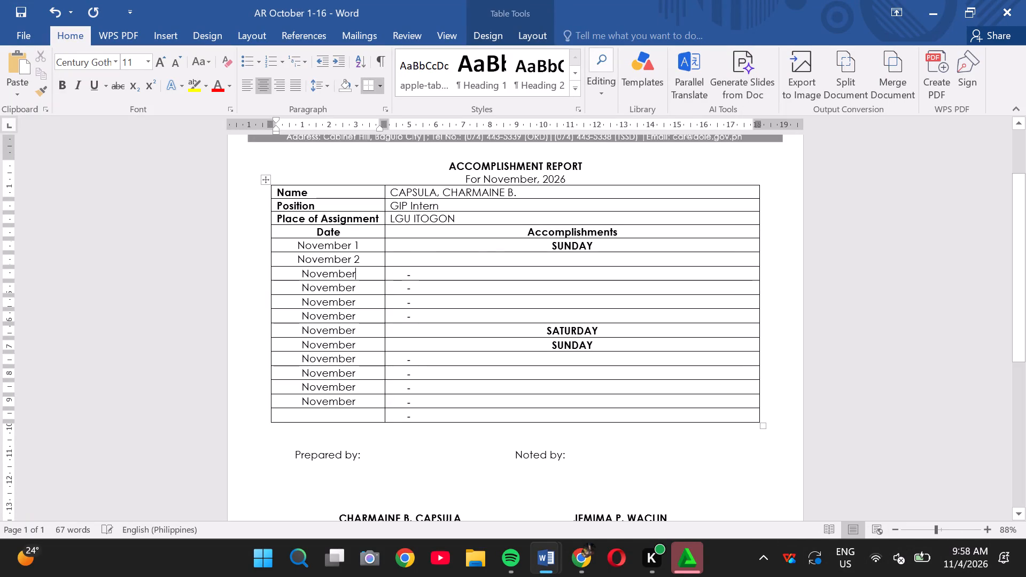
{"action": "key", "text": "space"}
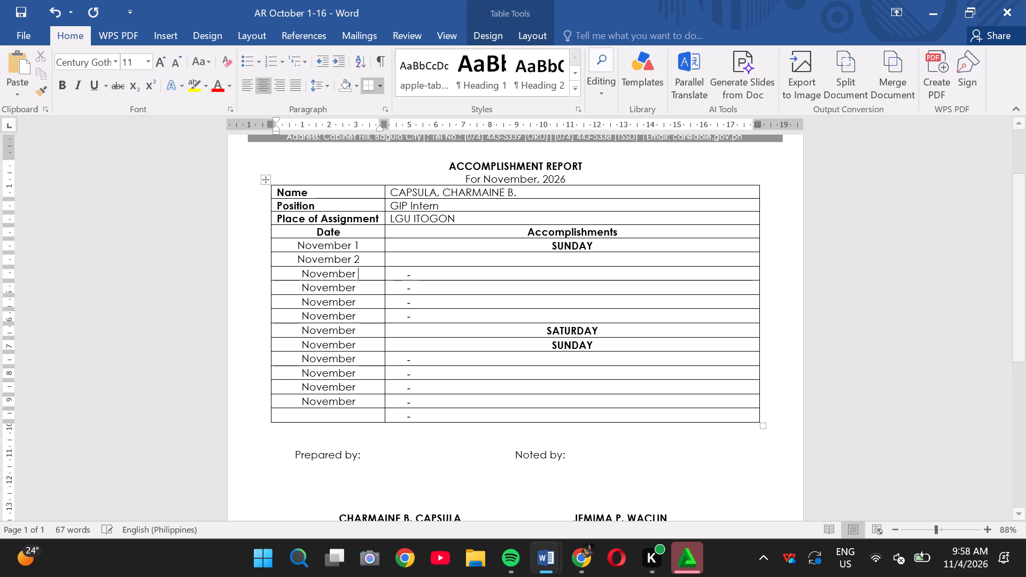
{"action": "type", "text": "3"}
{"action": "left_click", "coordinate": [368, 287]}
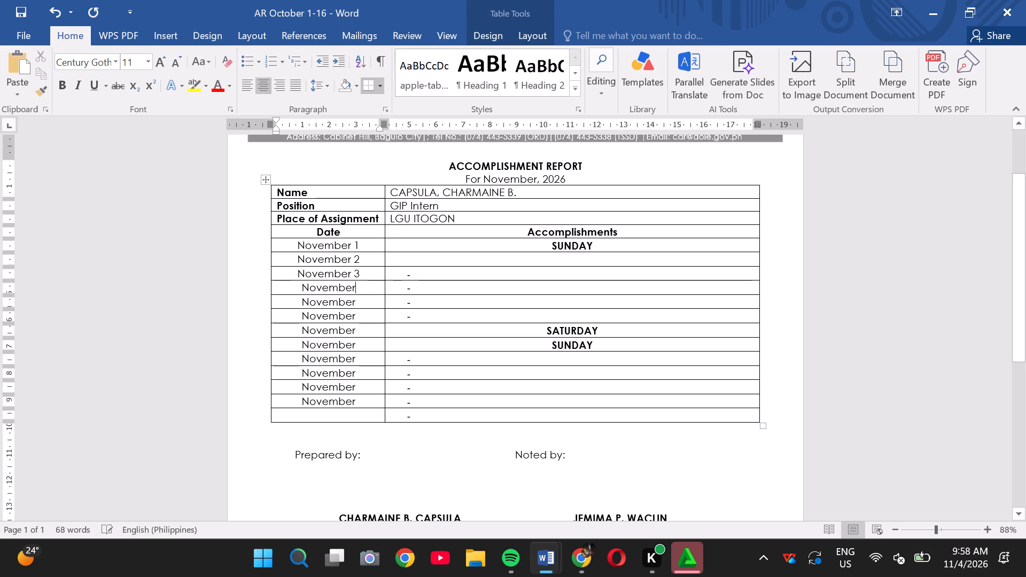
{"action": "key", "text": "space"}
{"action": "type", "text": "4"}
{"action": "left_click", "coordinate": [369, 302]}
{"action": "key", "text": "space"}
{"action": "type", "text": "5"}
{"action": "left_click", "coordinate": [366, 317]}
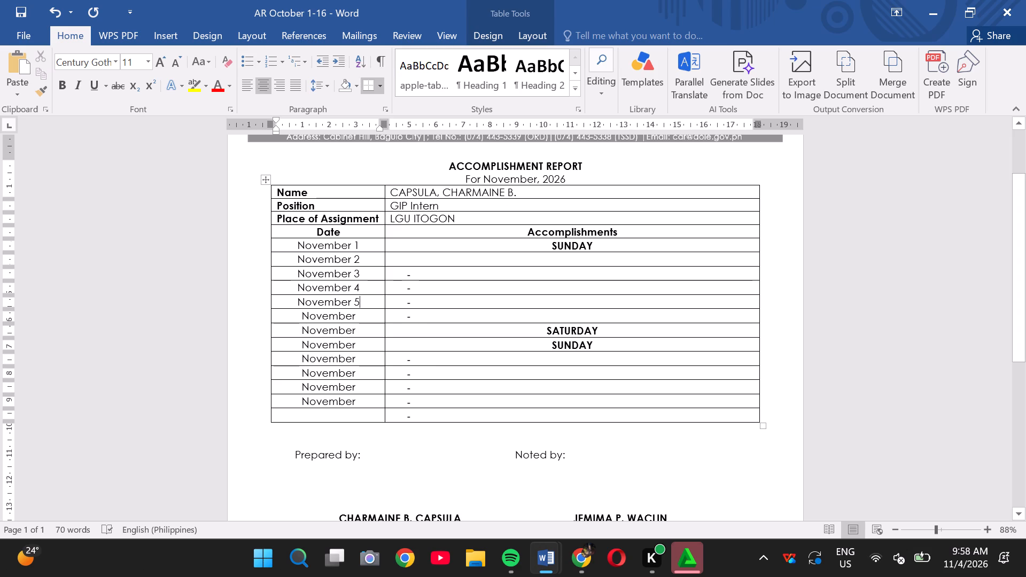
{"action": "key", "text": "space"}
{"action": "type", "text": "6"}
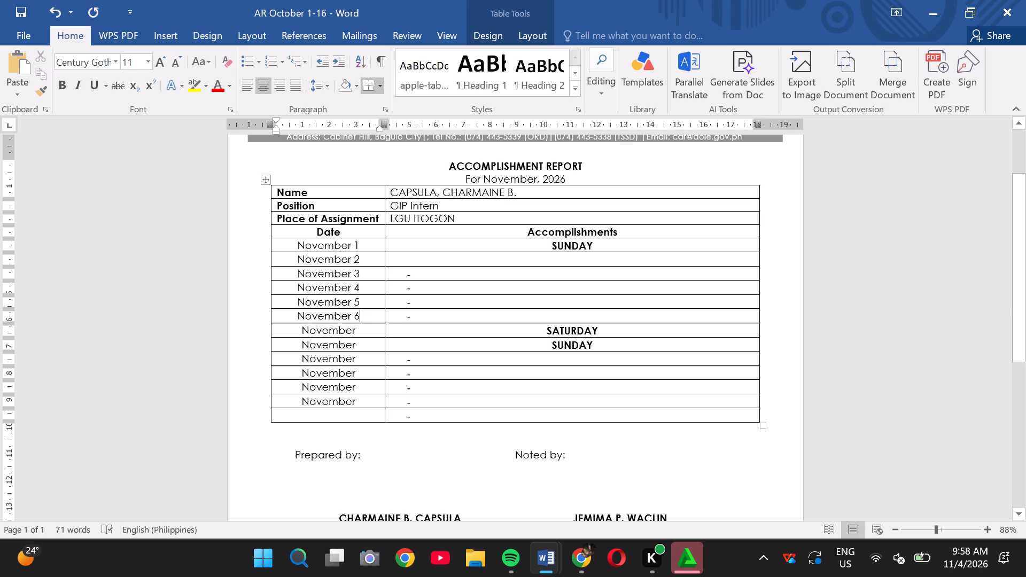
Complete the Saturday date as November 7 and the second Sunday date as November 8.
{"action": "left_click", "coordinate": [370, 331]}
{"action": "key", "text": "space"}
{"action": "type", "text": "7"}
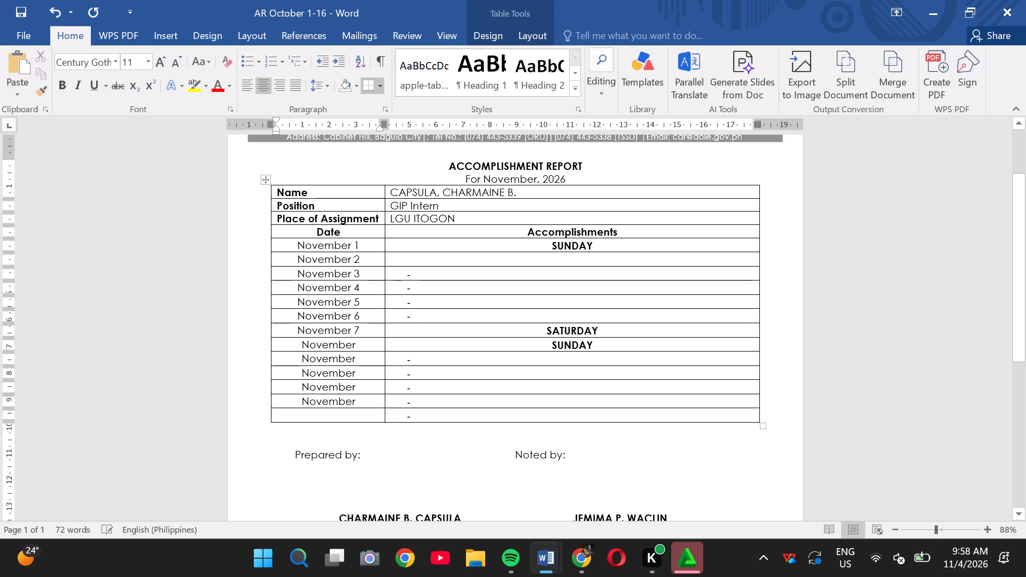
{"action": "left_click", "coordinate": [369, 348]}
{"action": "key", "text": "space"}
{"action": "key", "text": "8"}
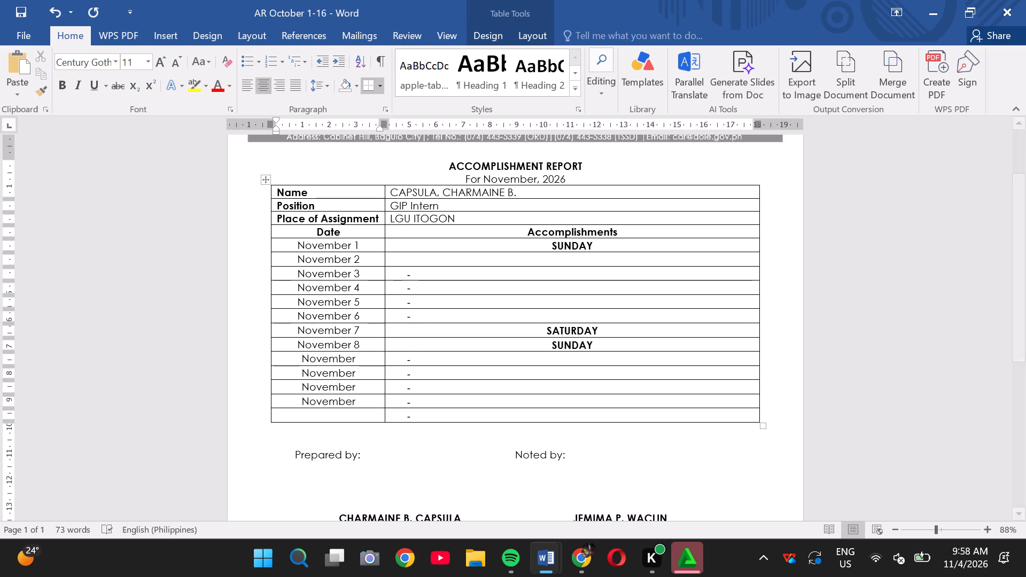
Number the four dates below the second Sunday as November 9, 10, 11 and 12.
{"action": "left_click", "coordinate": [367, 362]}
{"action": "key", "text": "space"}
{"action": "key", "text": "9"}
{"action": "left_click", "coordinate": [371, 376]}
{"action": "key", "text": "space"}
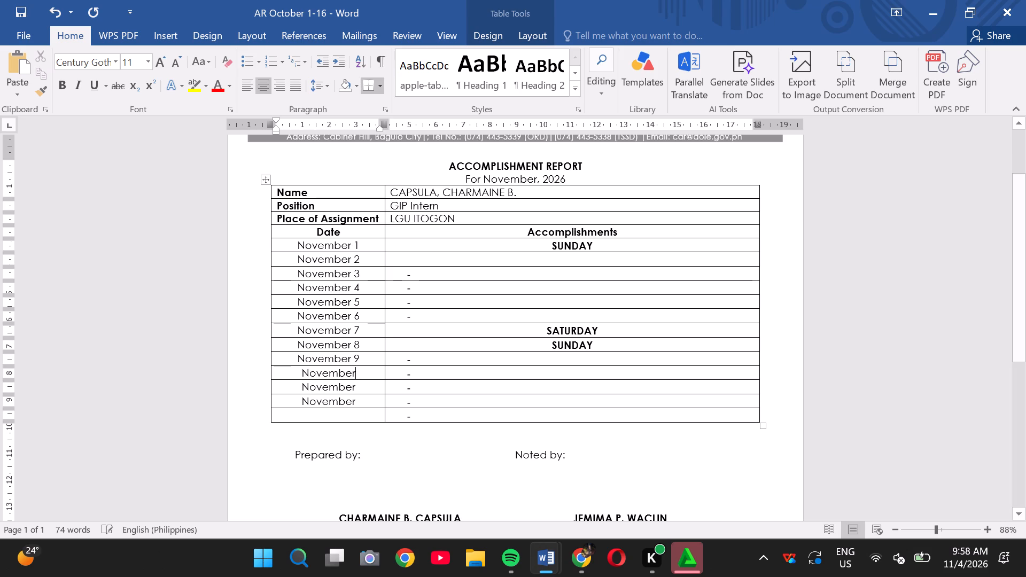
{"action": "type", "text": "10"}
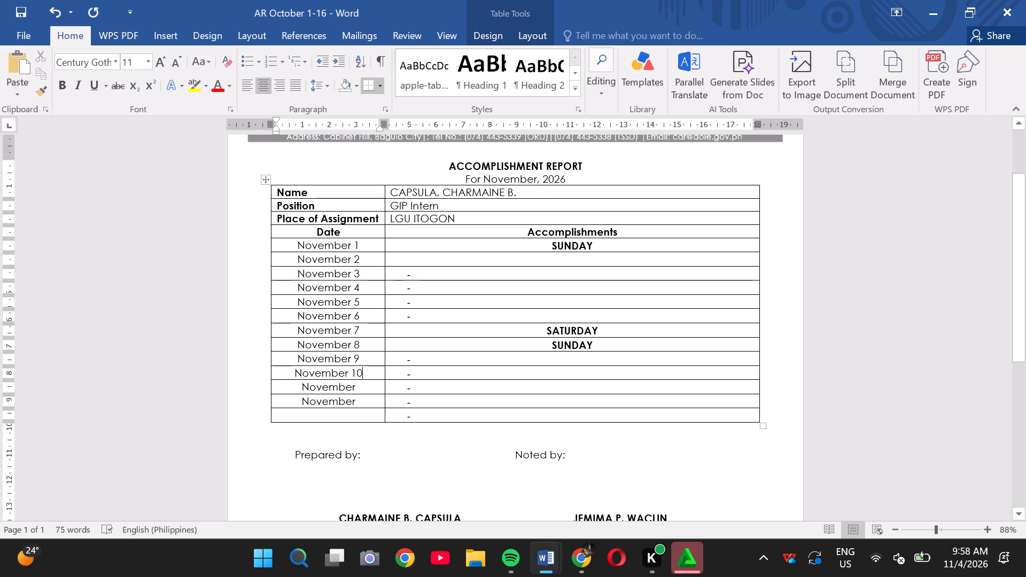
{"action": "left_click", "coordinate": [372, 386]}
{"action": "key", "text": "space"}
{"action": "type", "text": "11"}
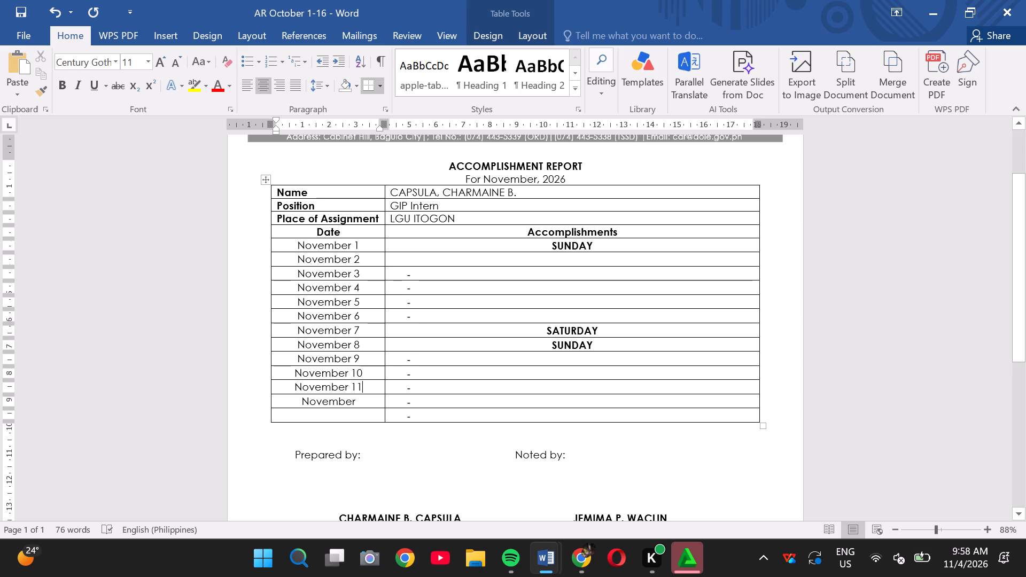
{"action": "left_click", "coordinate": [370, 401]}
{"action": "key", "text": "space"}
{"action": "type", "text": "12"}
Check the November calendar again and copy the word November from the November 12 cell into the empty date cell below it.
{"action": "left_click", "coordinate": [977, 556]}
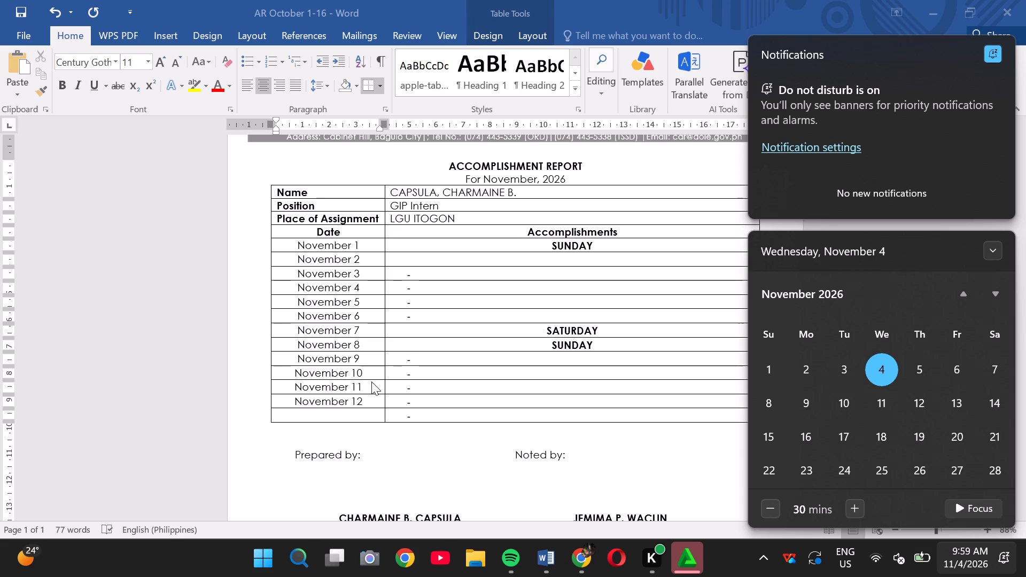
{"action": "left_click", "coordinate": [328, 412]}
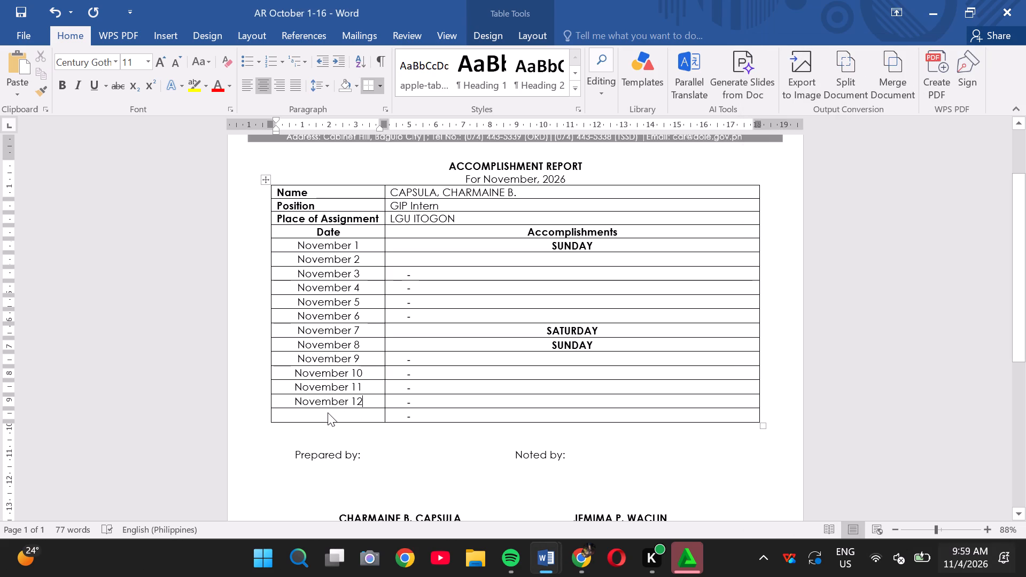
{"action": "left_click", "coordinate": [328, 412]}
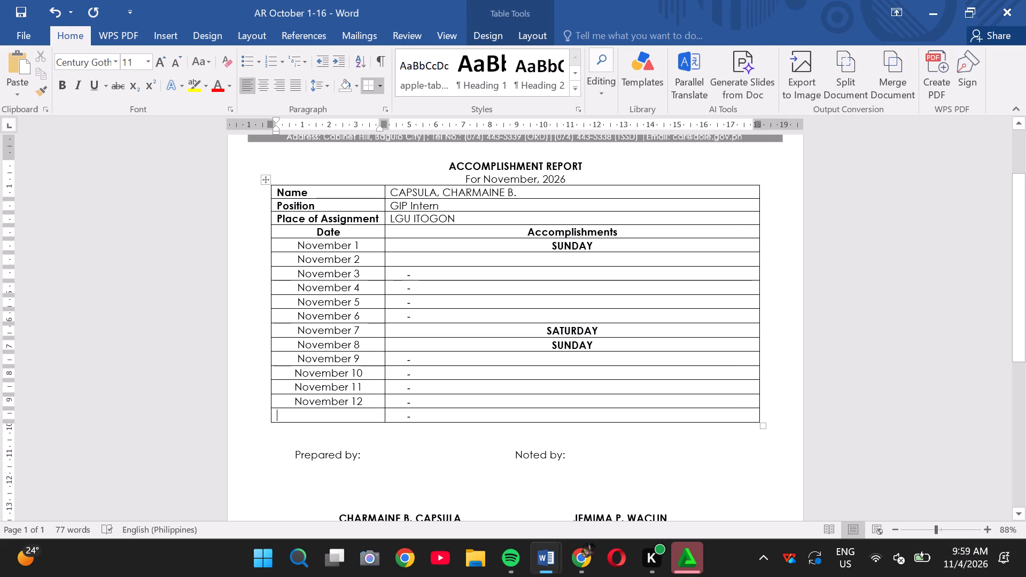
{"action": "double_click", "coordinate": [317, 403]}
{"action": "double_click", "coordinate": [317, 399]}
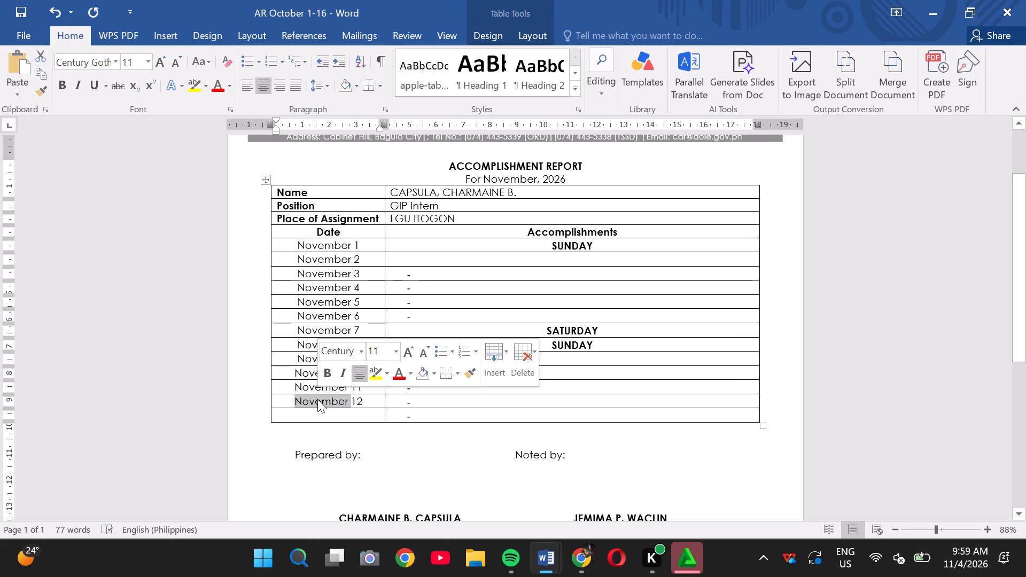
{"action": "key", "text": "ctrl+c"}
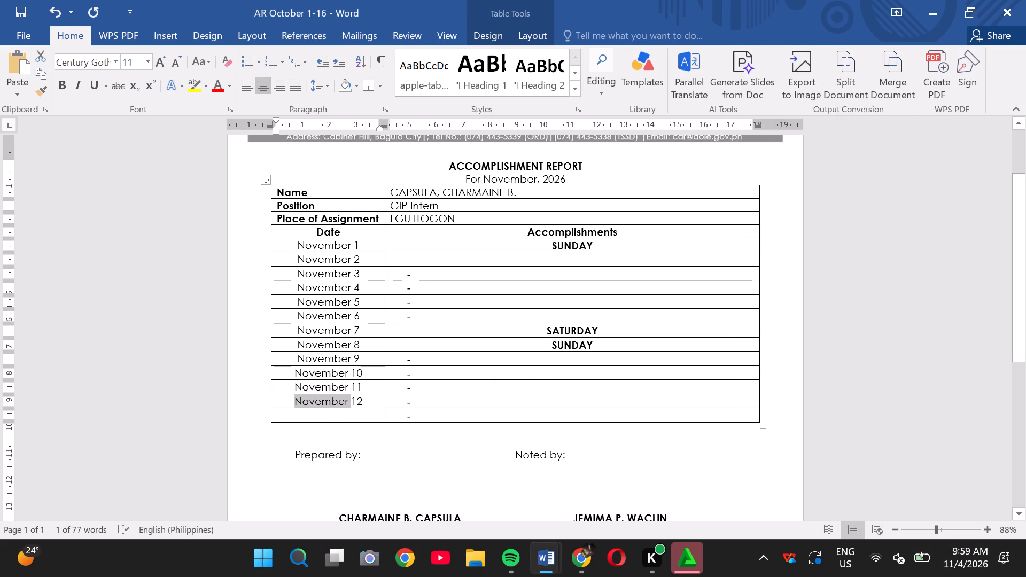
{"action": "left_click", "coordinate": [316, 411]}
{"action": "key", "text": "ctrl+v"}
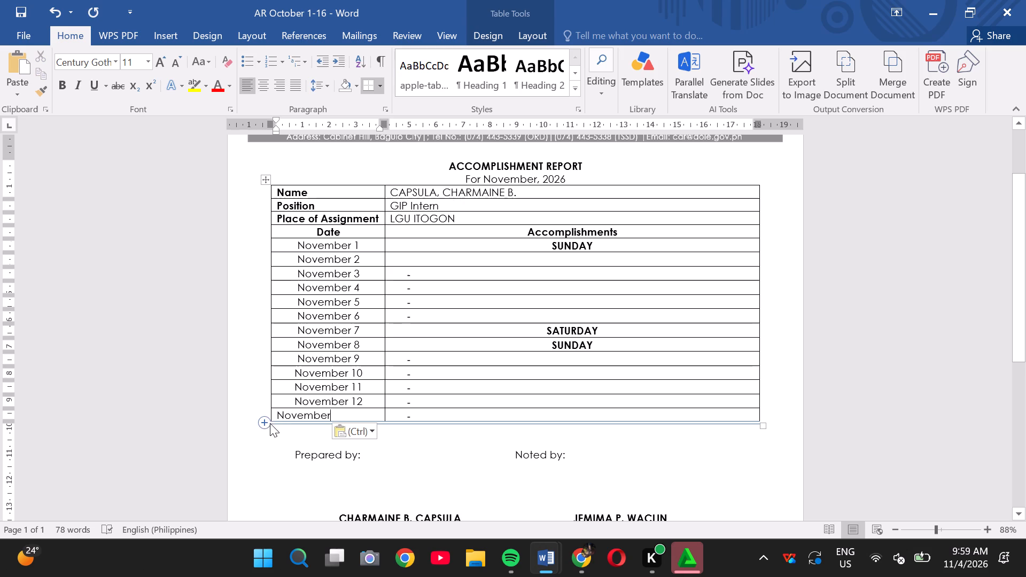
Add three rows at the bottom of the table, below the unnumbered November row.
{"action": "left_click", "coordinate": [262, 419]}
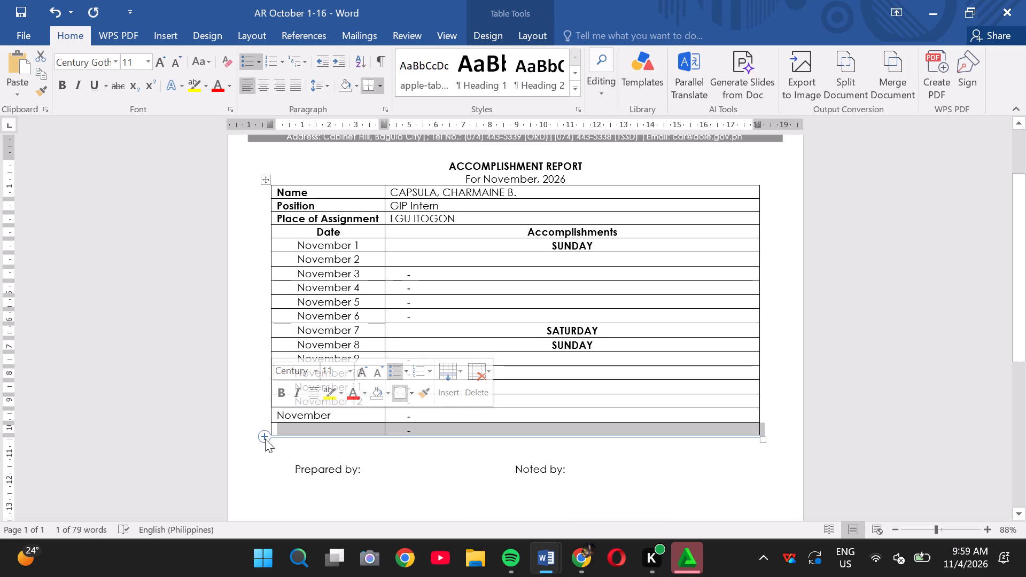
{"action": "left_click", "coordinate": [265, 439]}
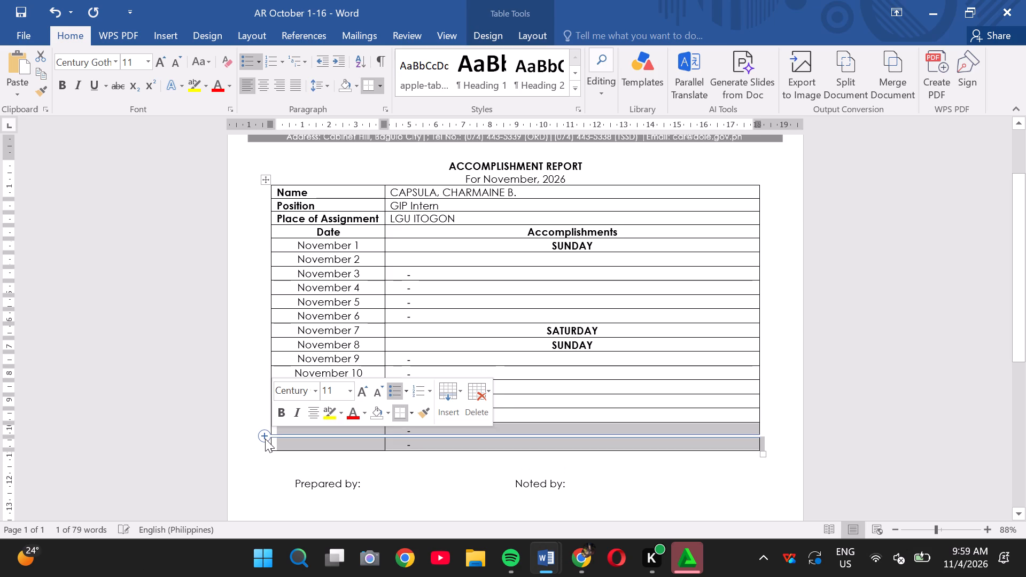
{"action": "left_click", "coordinate": [265, 439]}
{"action": "left_click", "coordinate": [321, 450]}
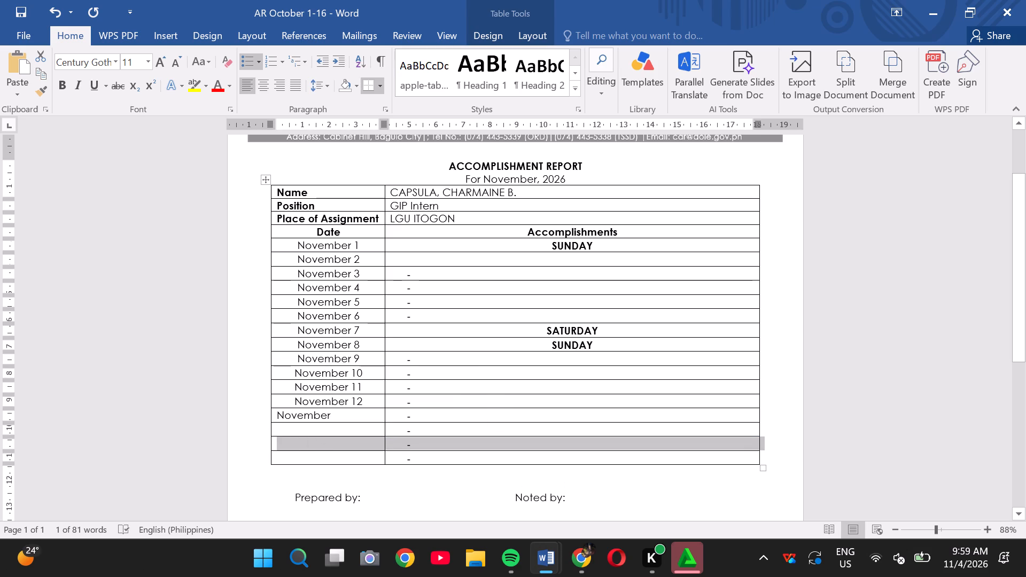
Paste the word November into the three empty date cells at the bottom of the table.
{"action": "left_click", "coordinate": [319, 427]}
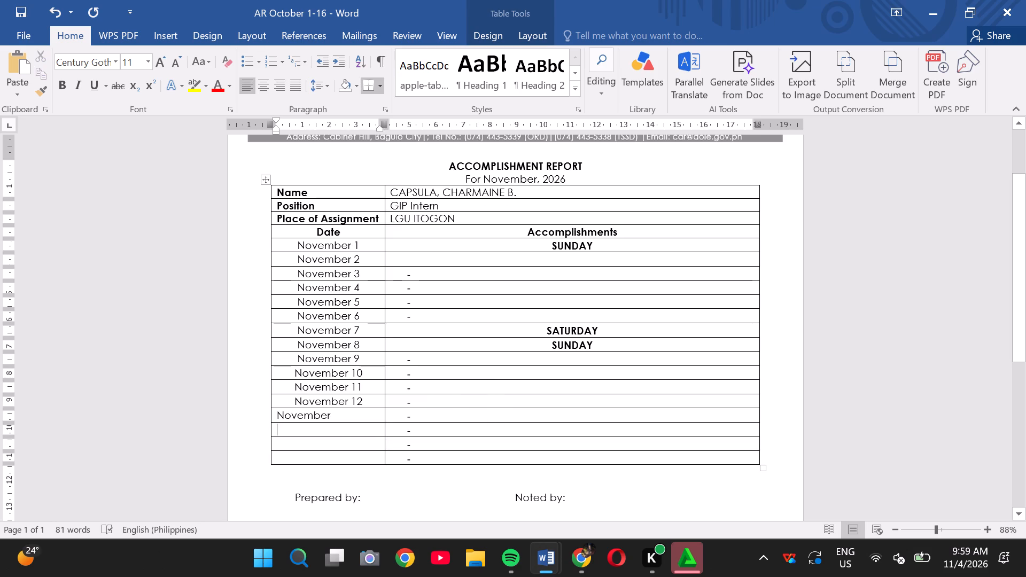
{"action": "key", "text": "ctrl+v"}
{"action": "left_click", "coordinate": [317, 443]}
{"action": "key", "text": "ctrl+v"}
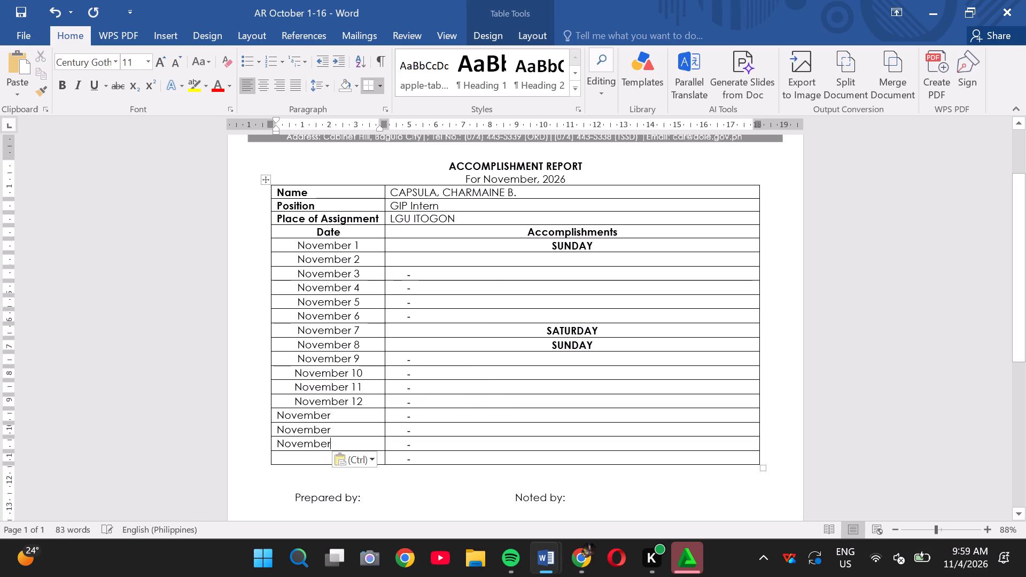
{"action": "left_click", "coordinate": [309, 458]}
{"action": "key", "text": "ctrl+v"}
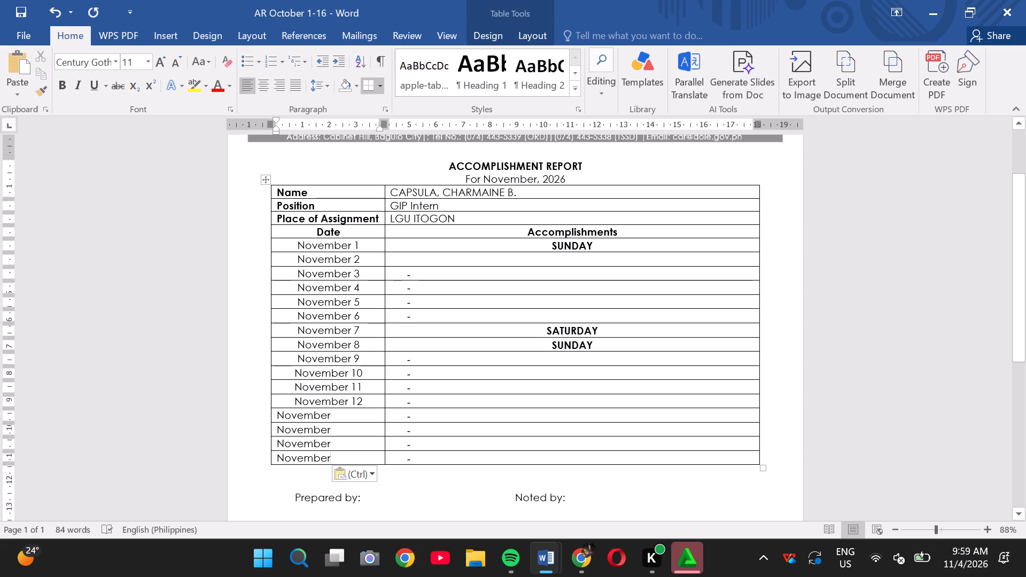
Number the three unnumbered dates below November 12 as November 13, 14 and 15.
{"action": "left_click", "coordinate": [345, 417]}
{"action": "key", "text": "space"}
{"action": "type", "text": "13"}
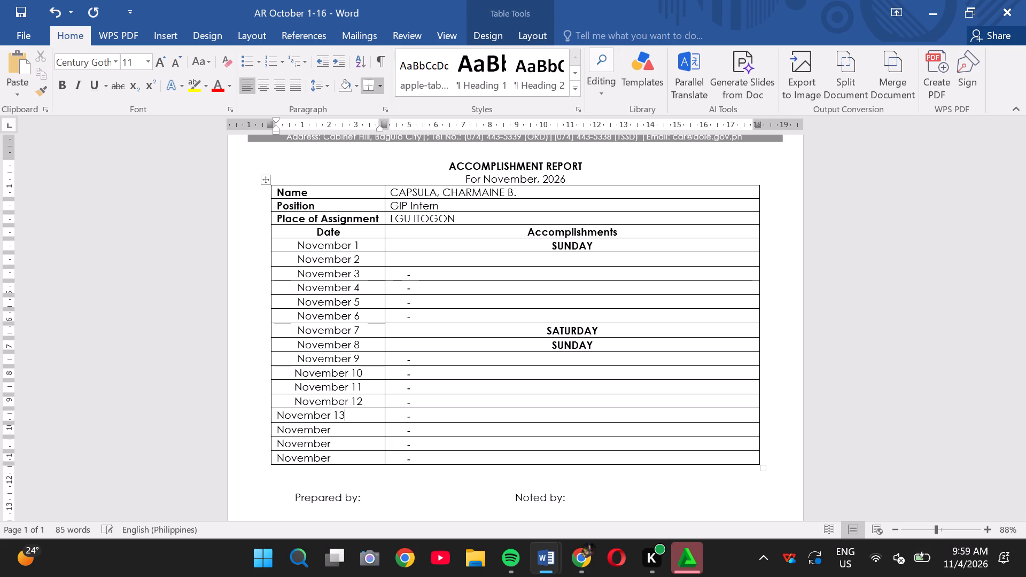
{"action": "left_click", "coordinate": [345, 429]}
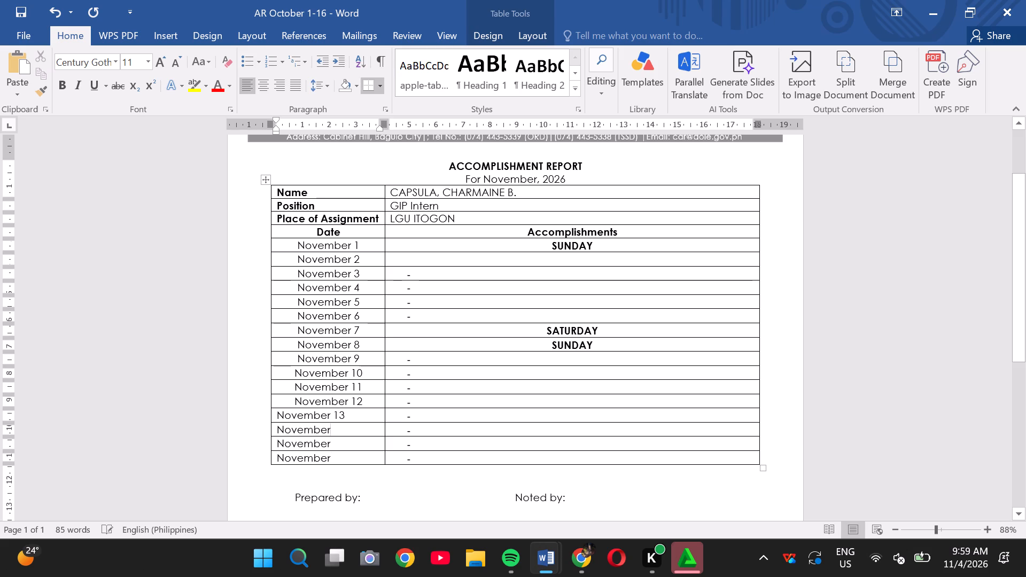
{"action": "key", "text": "space"}
{"action": "type", "text": "15"}
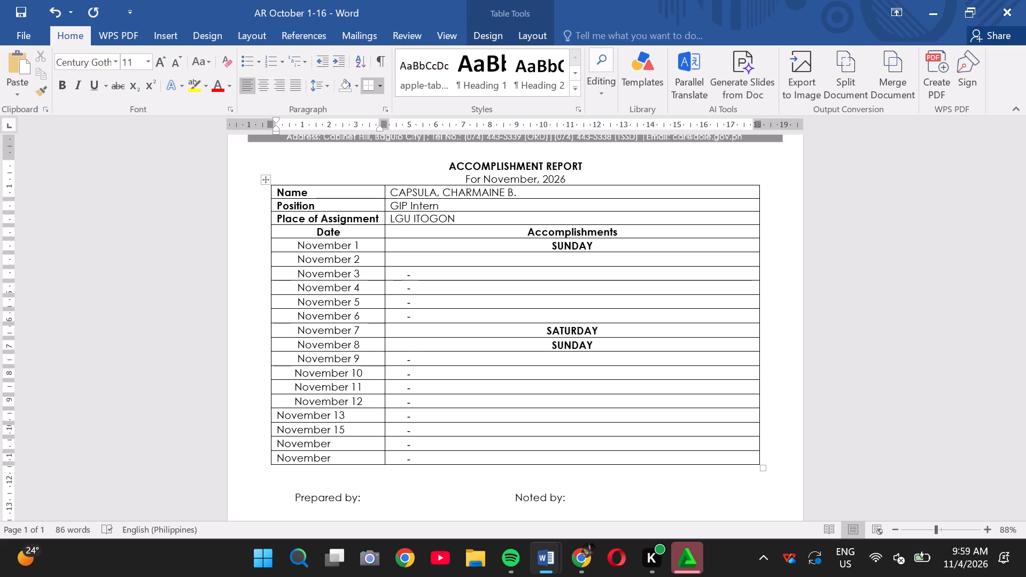
{"action": "key", "text": "BackSpace"}
{"action": "key", "text": "4"}
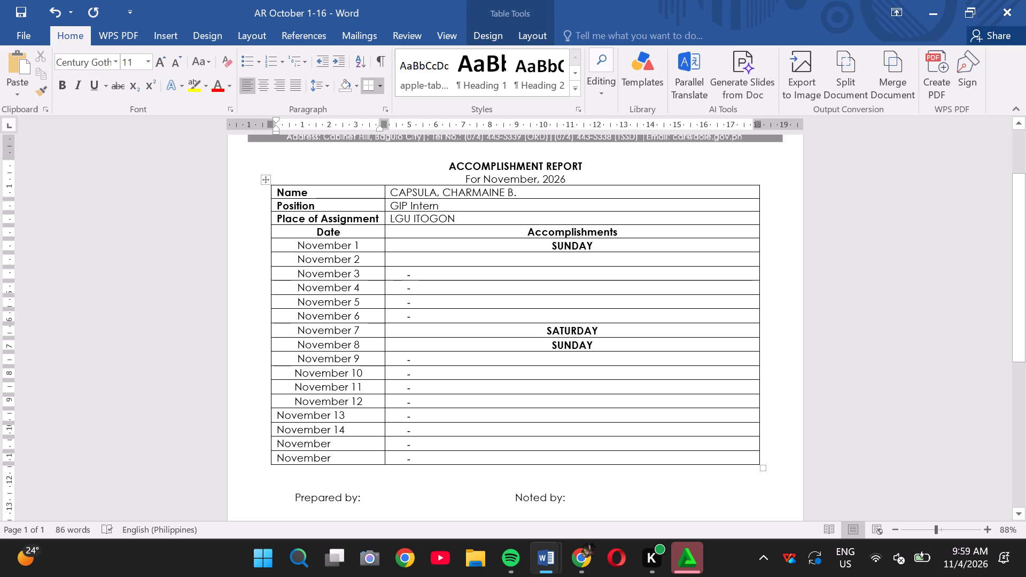
{"action": "left_click", "coordinate": [347, 446]}
{"action": "key", "text": "space"}
{"action": "type", "text": "15"}
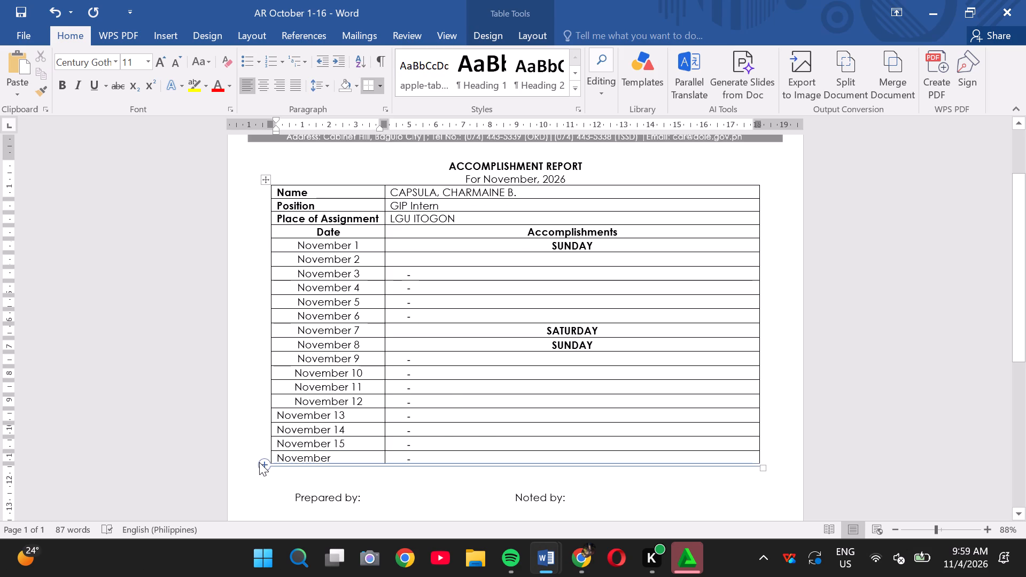
Delete the surplus rows below November 15, including the unnumbered November row.
{"action": "left_click", "coordinate": [259, 462]}
{"action": "left_click_drag", "start_coordinate": [268, 459], "coordinate": [347, 480]}
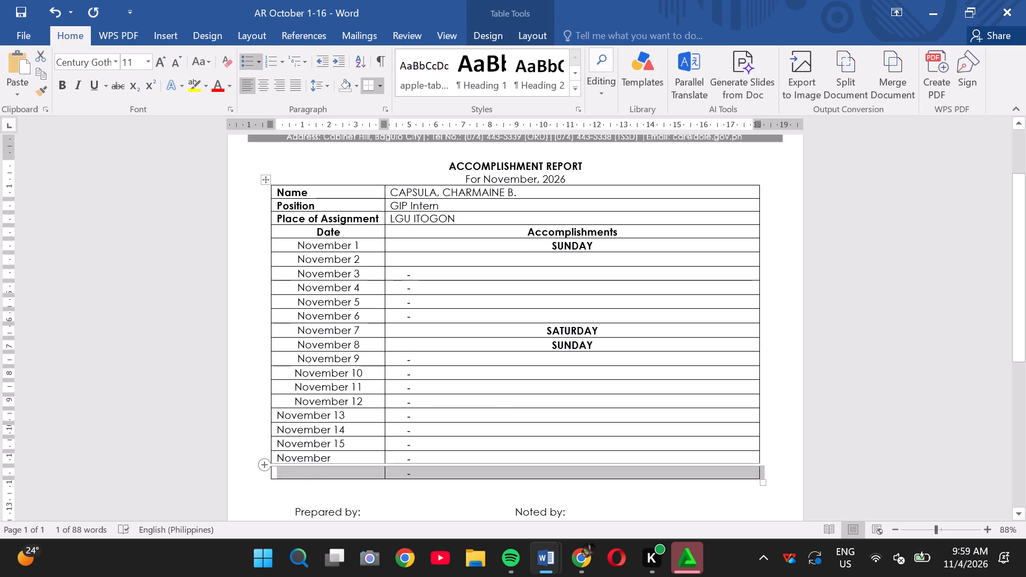
{"action": "left_click_drag", "start_coordinate": [347, 480], "coordinate": [364, 464]}
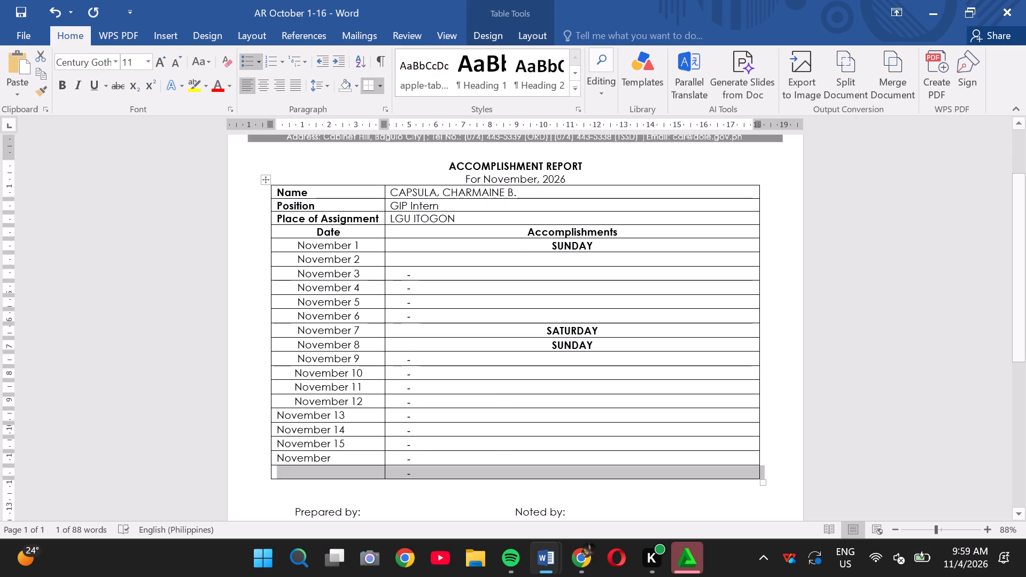
{"action": "left_click_drag", "start_coordinate": [771, 464], "coordinate": [731, 465]}
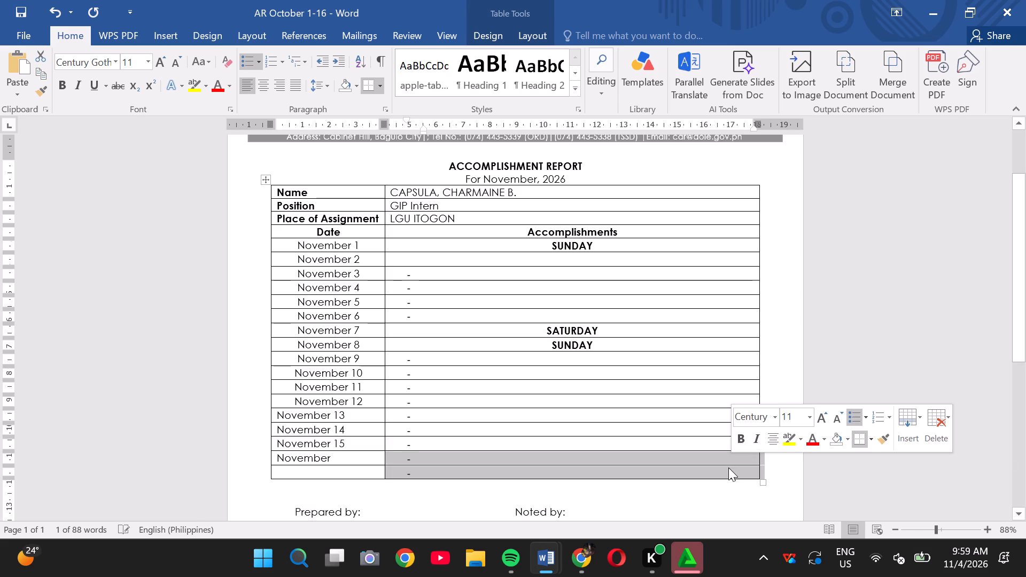
{"action": "left_click", "coordinate": [773, 462]}
{"action": "left_click_drag", "start_coordinate": [773, 462], "coordinate": [369, 474]}
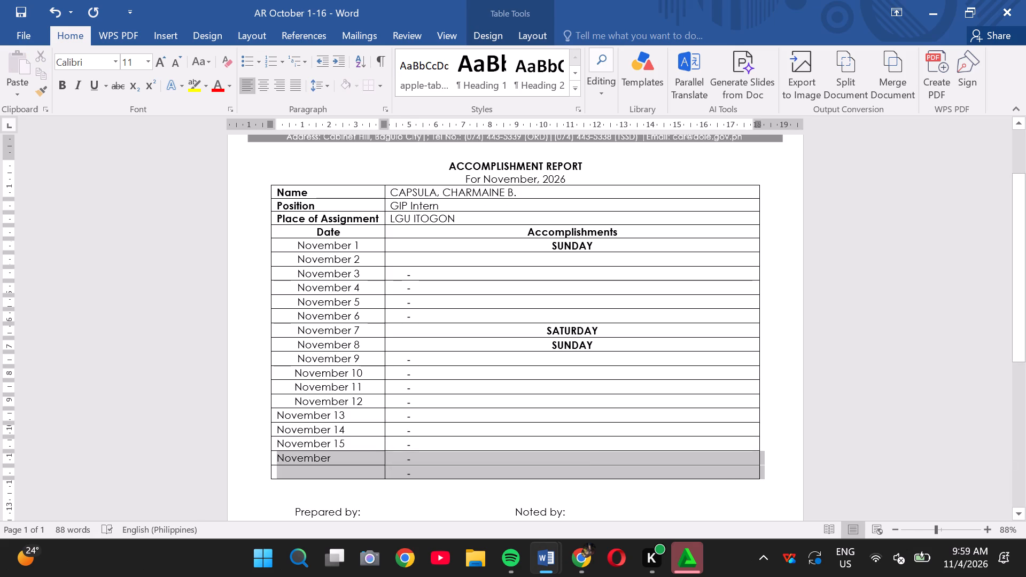
{"action": "left_click_drag", "start_coordinate": [369, 474], "coordinate": [369, 478]}
{"action": "left_click", "coordinate": [577, 449]}
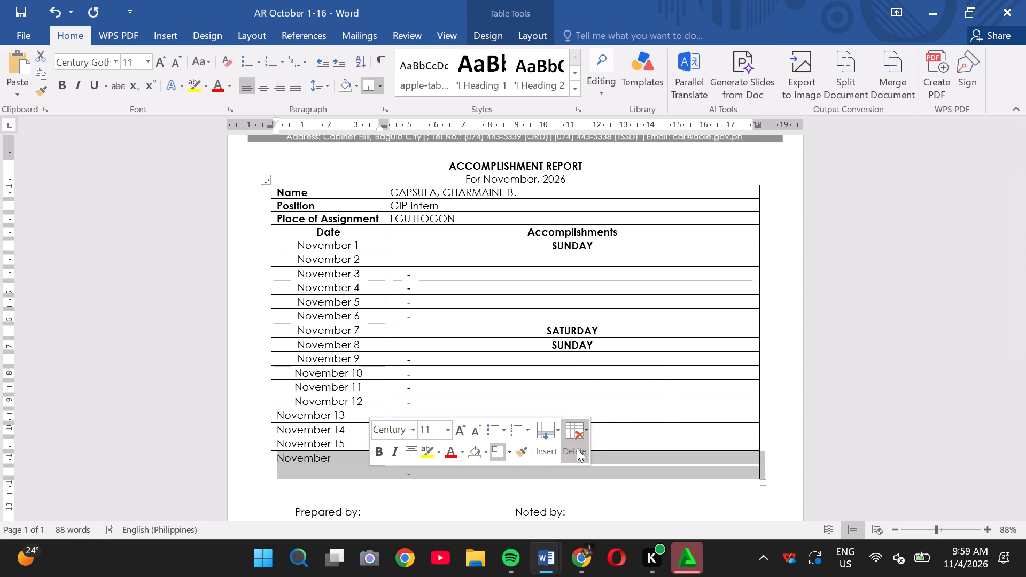
{"action": "left_click", "coordinate": [596, 387]}
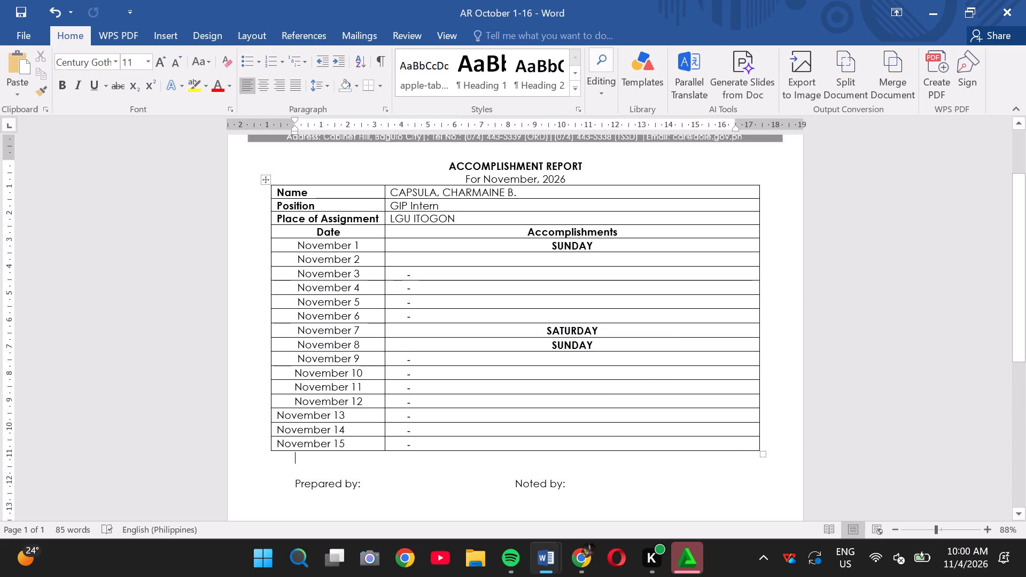
Center the November 13, 14 and 15 dates in their cells.
{"action": "left_click_drag", "start_coordinate": [348, 448], "coordinate": [310, 419]}
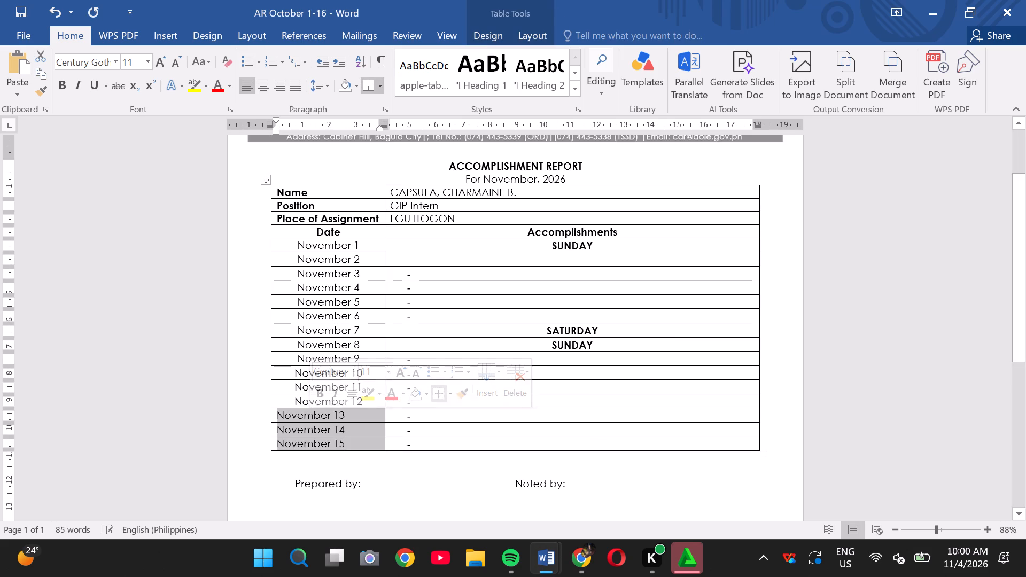
{"action": "left_click", "coordinate": [348, 389]}
{"action": "left_click", "coordinate": [352, 424]}
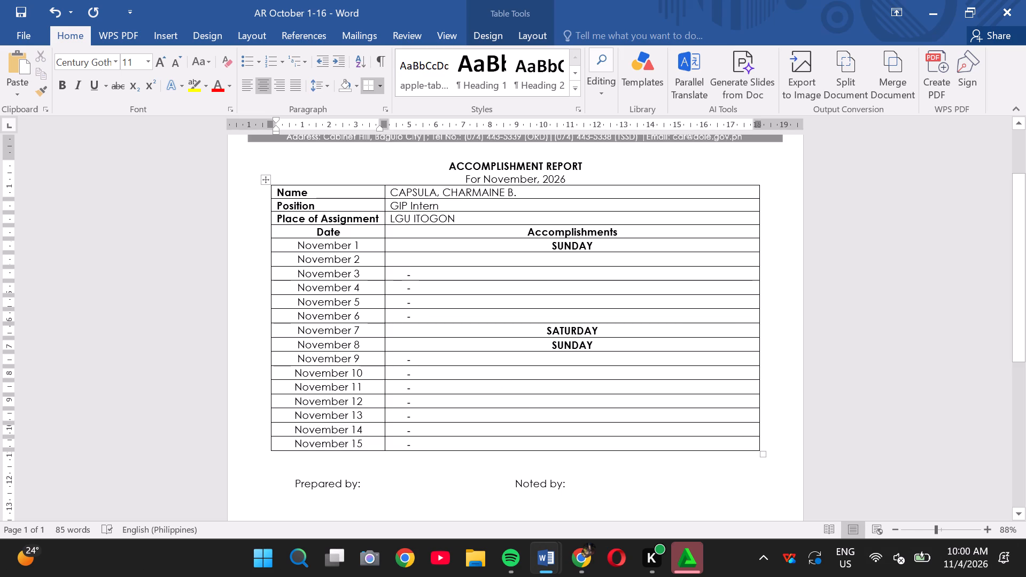
Copy the SATURDAY and SUNDAY labels from the November 7 and 8 rows into the November 14 and 15 rows.
{"action": "left_click_drag", "start_coordinate": [545, 329], "coordinate": [587, 345]}
{"action": "right_click", "coordinate": [586, 345]}
{"action": "left_click", "coordinate": [648, 194]}
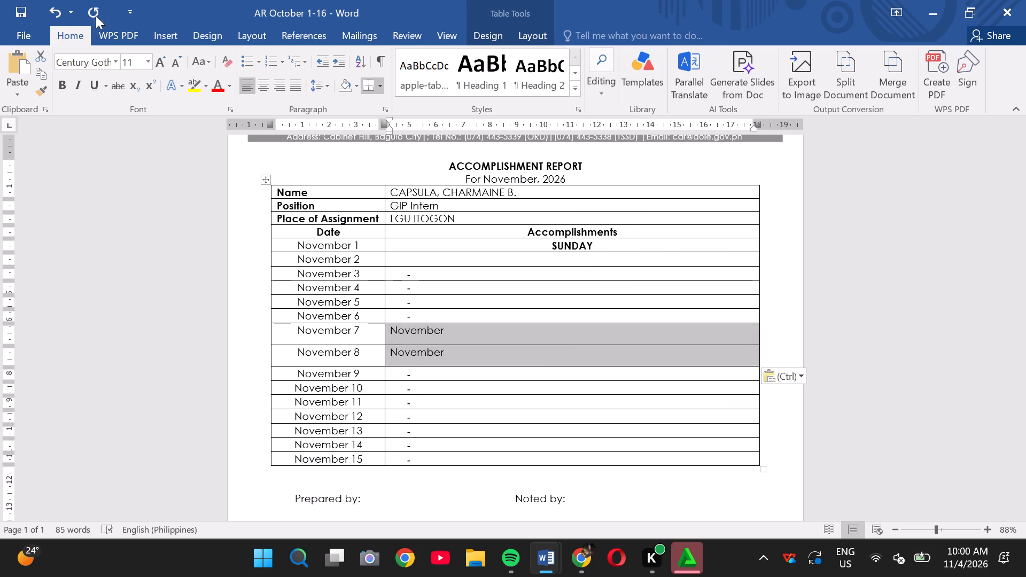
{"action": "left_click", "coordinate": [59, 16]}
{"action": "key", "text": "ctrl+c"}
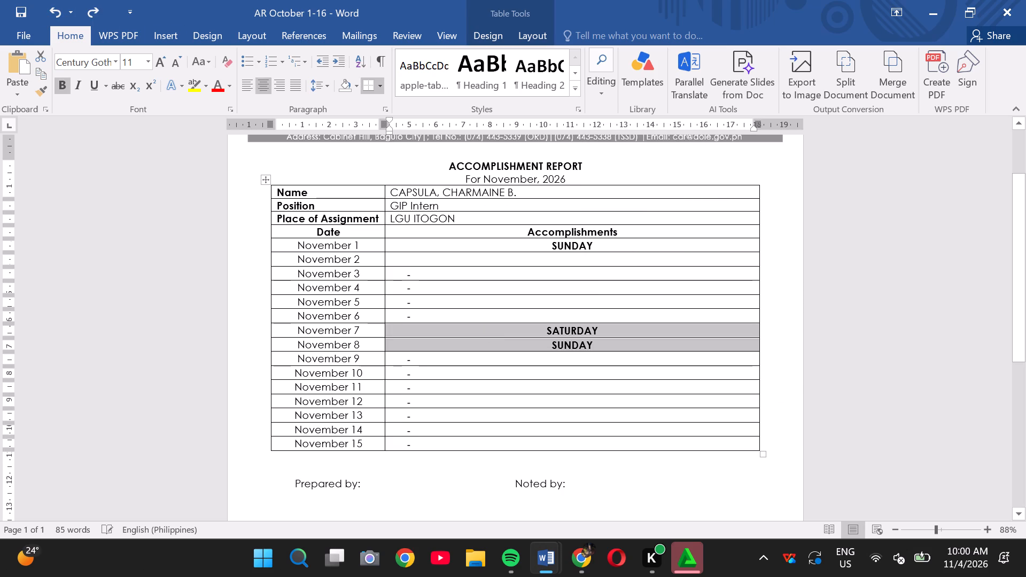
{"action": "left_click_drag", "start_coordinate": [465, 432], "coordinate": [487, 438]}
{"action": "key", "text": "ctrl+v"}
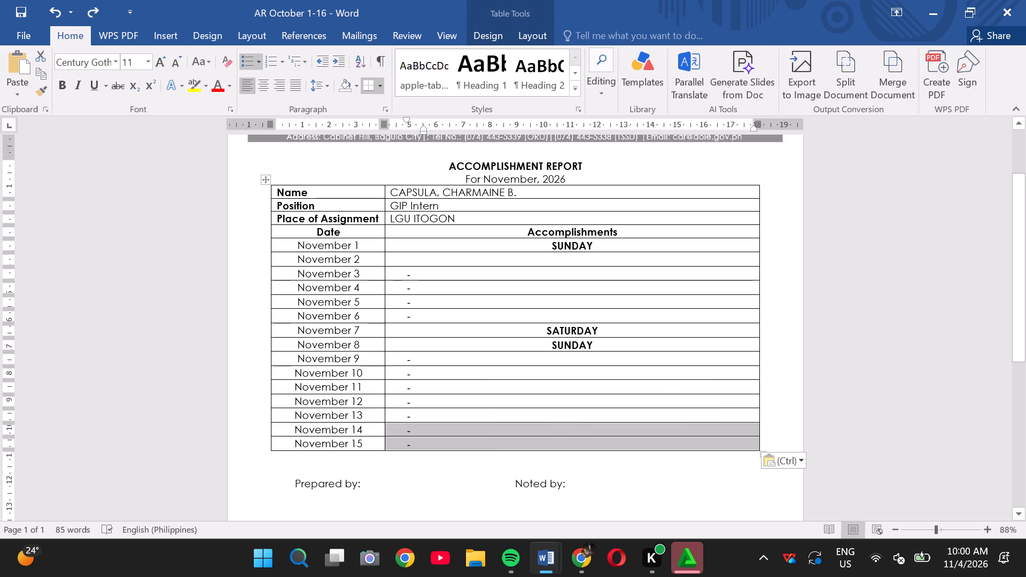
{"action": "left_click", "coordinate": [897, 370]}
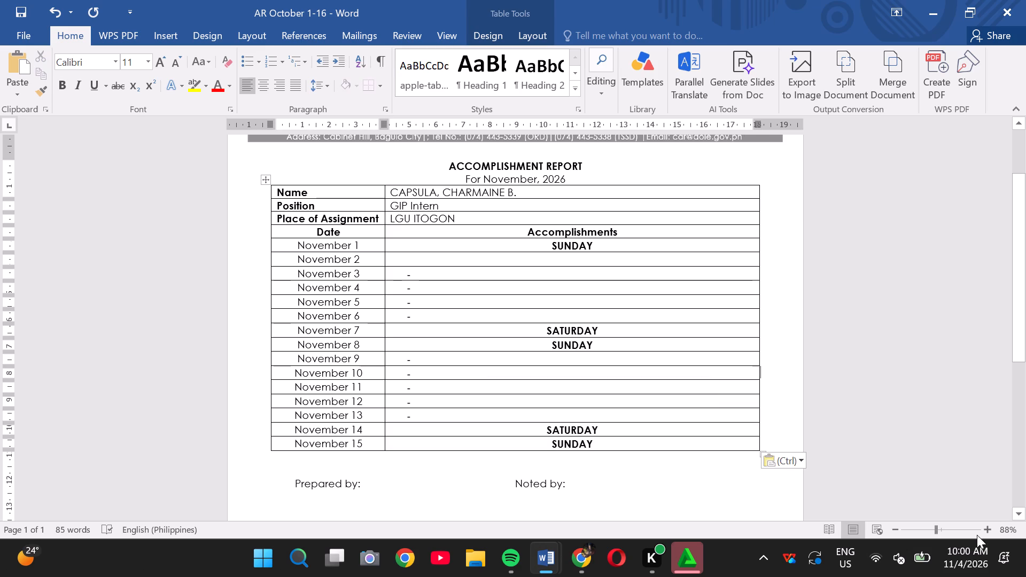
Count the weekdays from November 3 to November 13 on the November 2026 system calendar.
{"action": "left_click", "coordinate": [970, 549]}
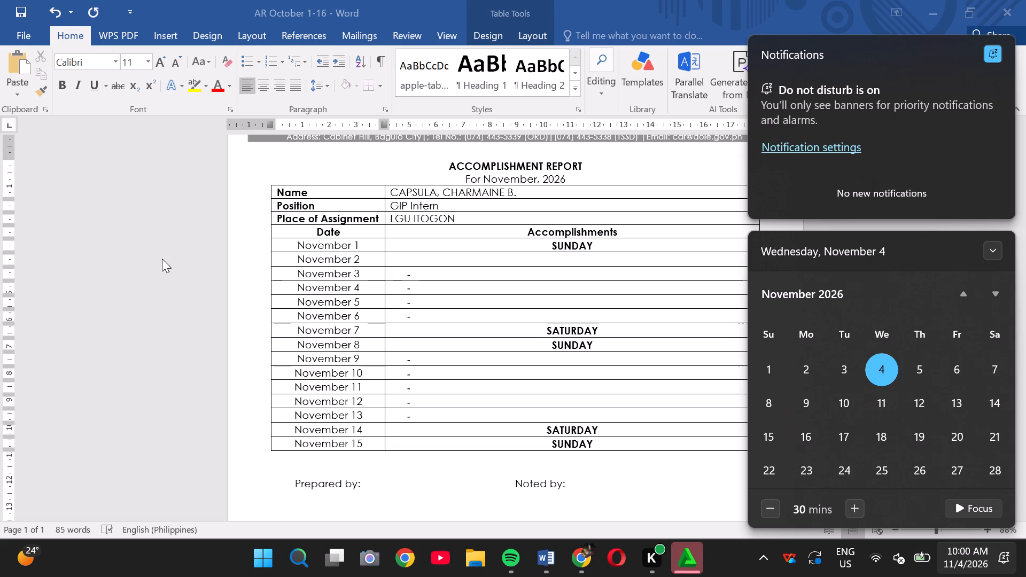
{"action": "left_click", "coordinate": [834, 375]}
{"action": "left_click", "coordinate": [886, 372]}
{"action": "left_click", "coordinate": [920, 371]}
{"action": "left_click", "coordinate": [955, 370]}
{"action": "left_click", "coordinate": [803, 404]}
{"action": "left_click", "coordinate": [838, 404]}
{"action": "left_click", "coordinate": [880, 405]}
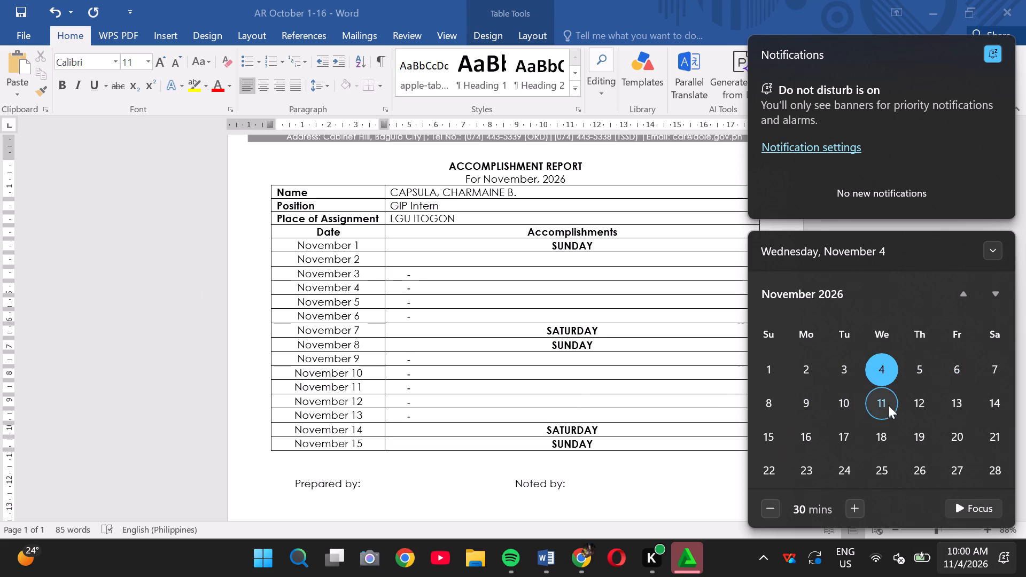
{"action": "left_click", "coordinate": [926, 405]}
{"action": "left_click", "coordinate": [955, 405]}
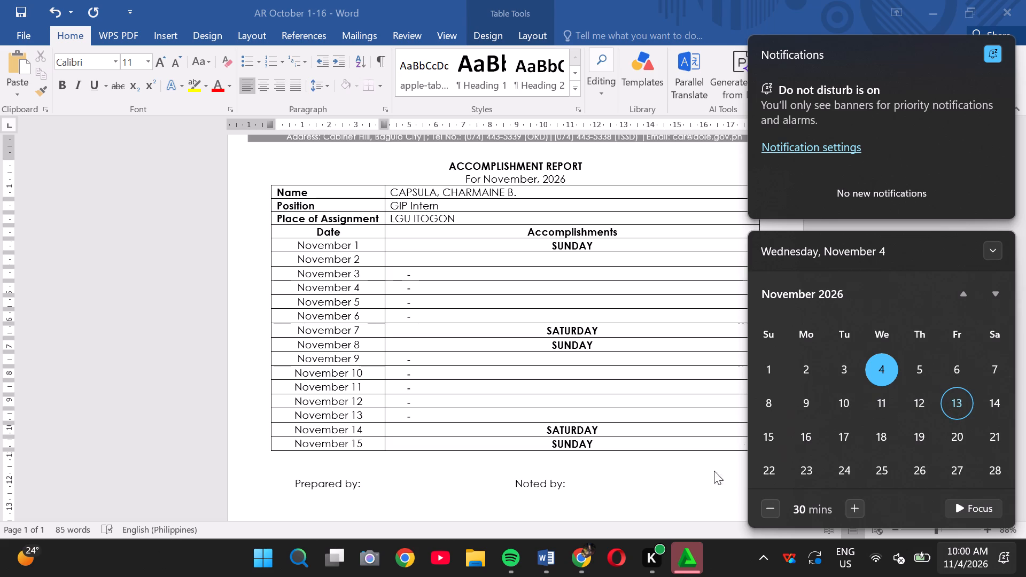
Open Calculator and multiply 505 by 9.
{"action": "left_click", "coordinate": [299, 559]}
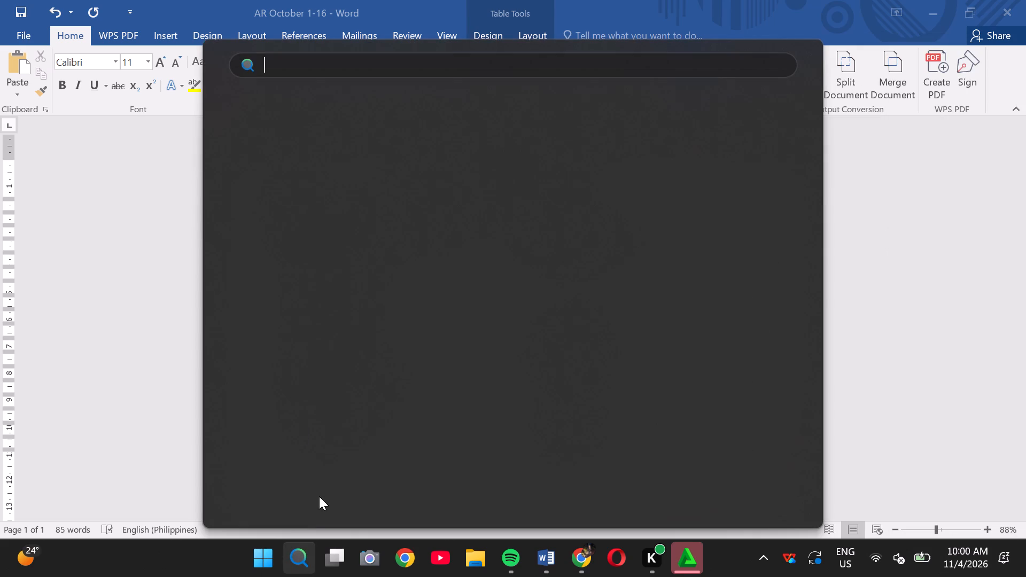
{"action": "left_click", "coordinate": [355, 159]}
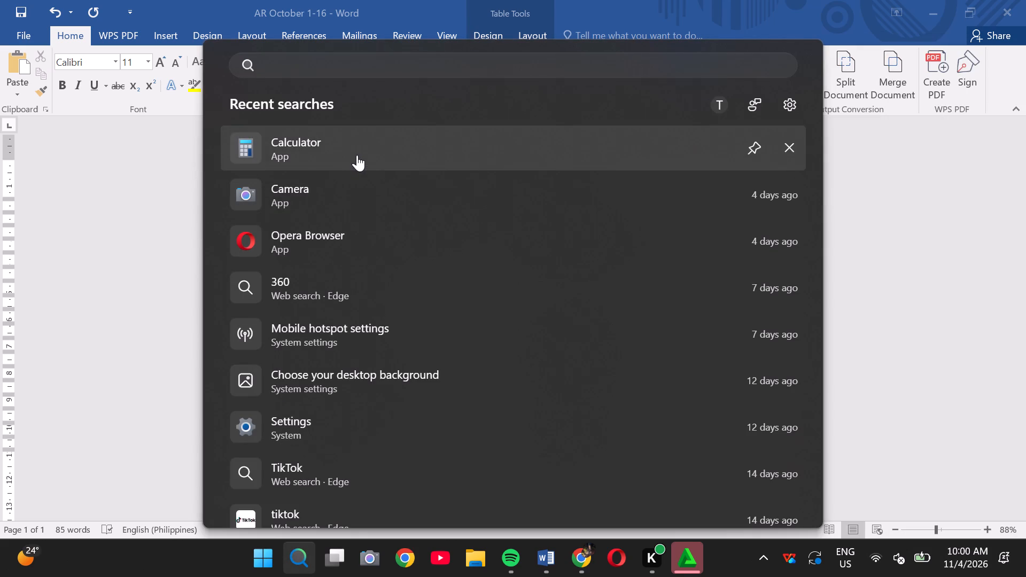
{"action": "left_click", "coordinate": [348, 159]}
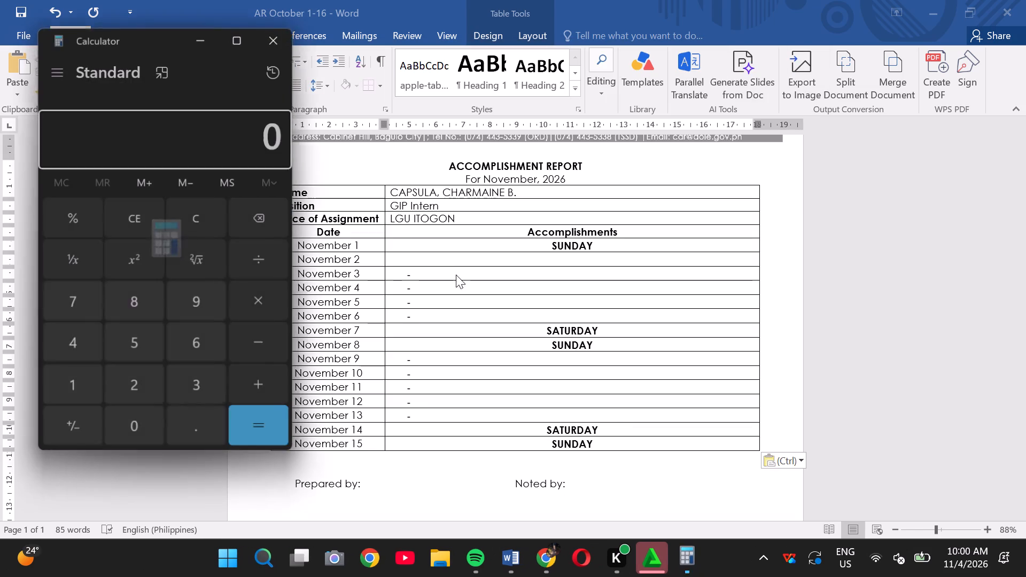
{"action": "left_click", "coordinate": [120, 343]}
{"action": "left_click", "coordinate": [121, 418]}
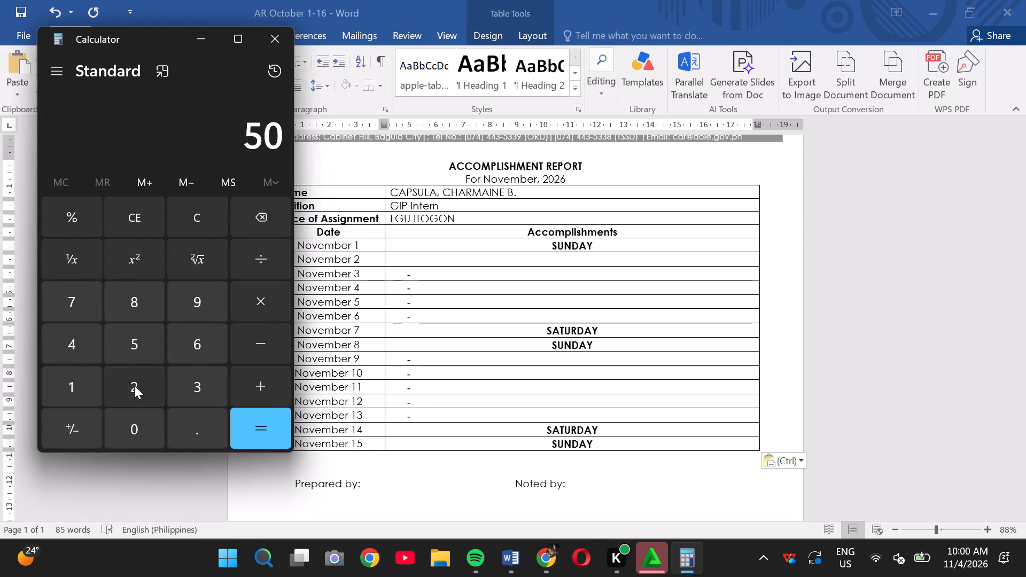
{"action": "left_click", "coordinate": [135, 358]}
{"action": "left_click", "coordinate": [269, 295]}
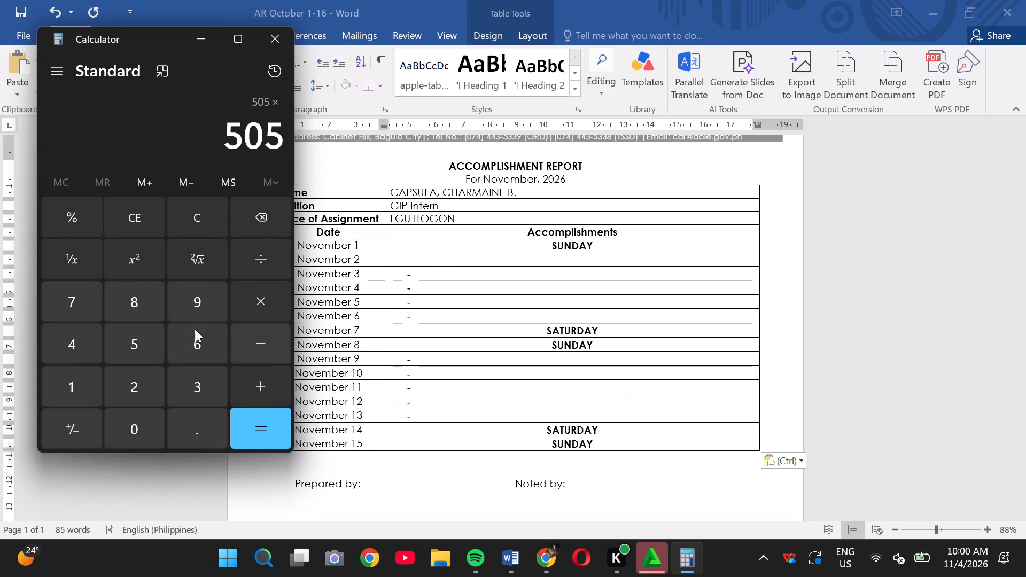
{"action": "left_click", "coordinate": [220, 302]}
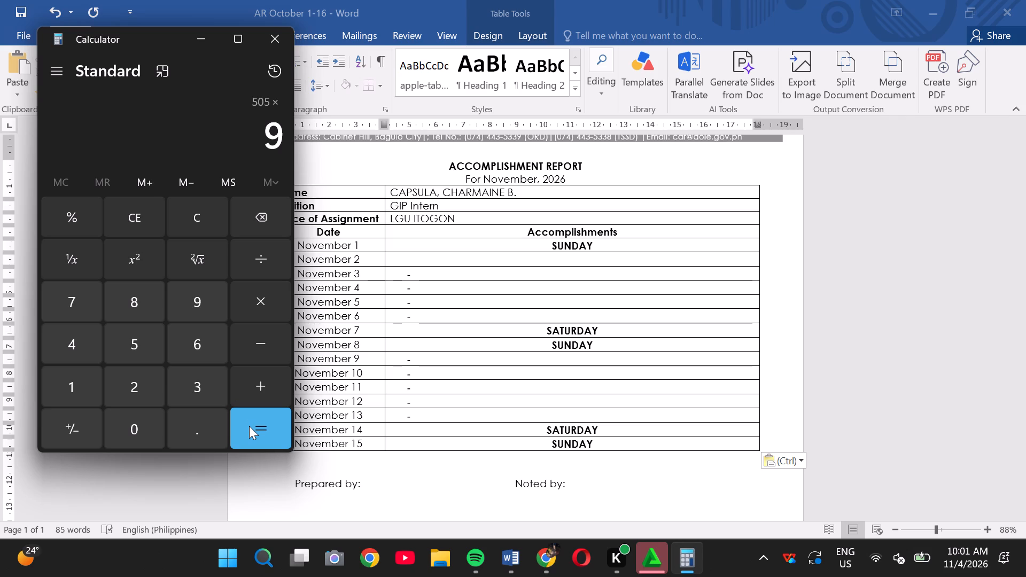
{"action": "left_click", "coordinate": [249, 426]}
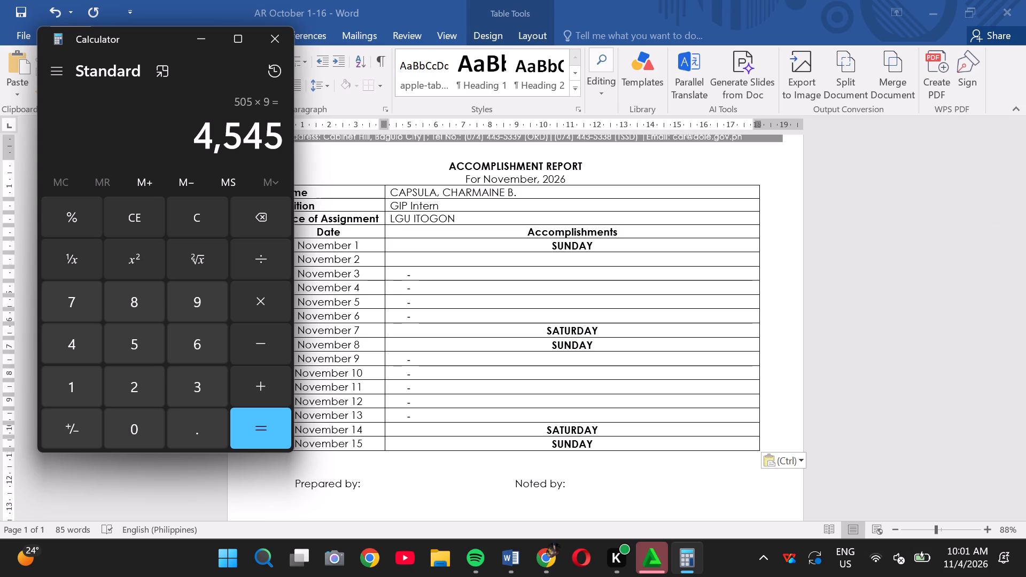
Return to the Word report and enter HOLIDAY in the accomplishments cell for November 2.
{"action": "left_click", "coordinate": [872, 183]}
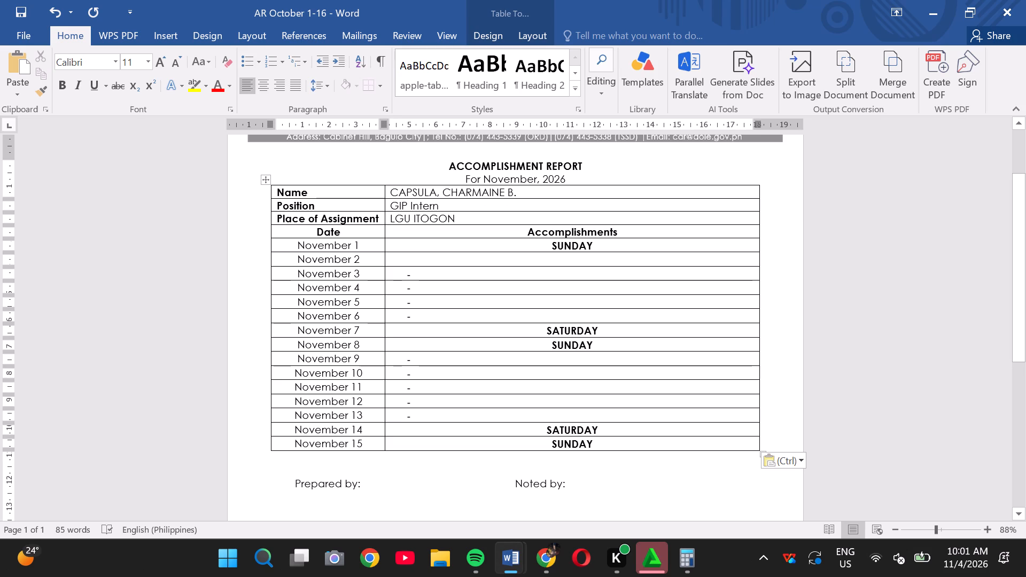
{"action": "left_click", "coordinate": [567, 256]}
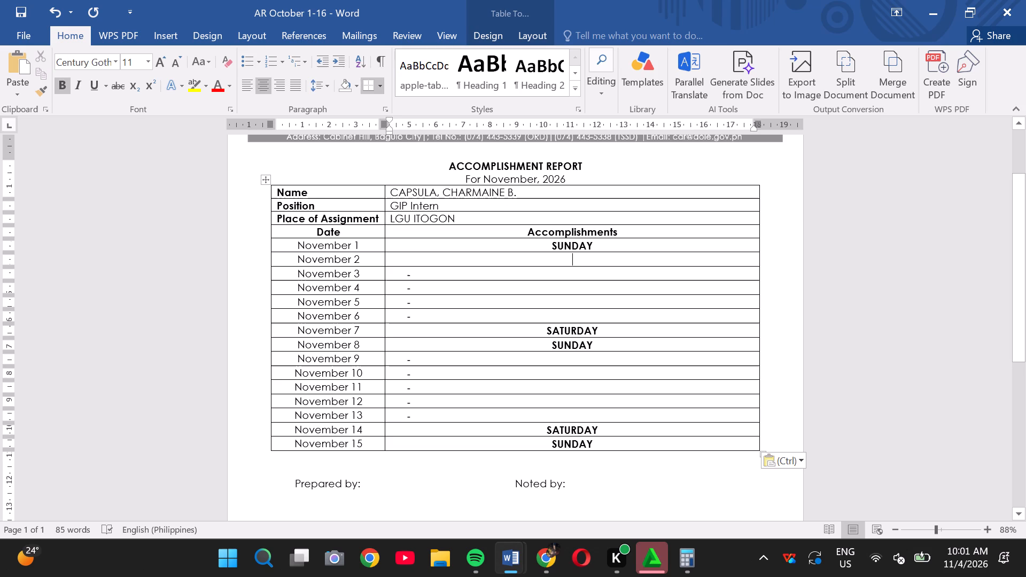
{"action": "key", "text": "BackSpace"}
{"action": "type", "text": "HOLIDAY"}
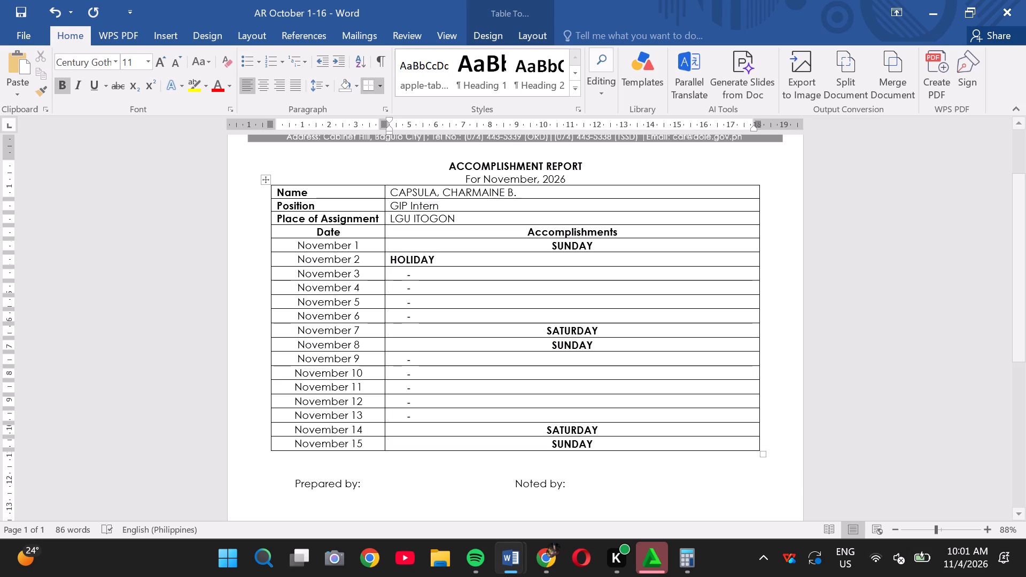
Centre the HOLIDAY label in the November 2 accomplishments cell.
{"action": "double_click", "coordinate": [400, 258]}
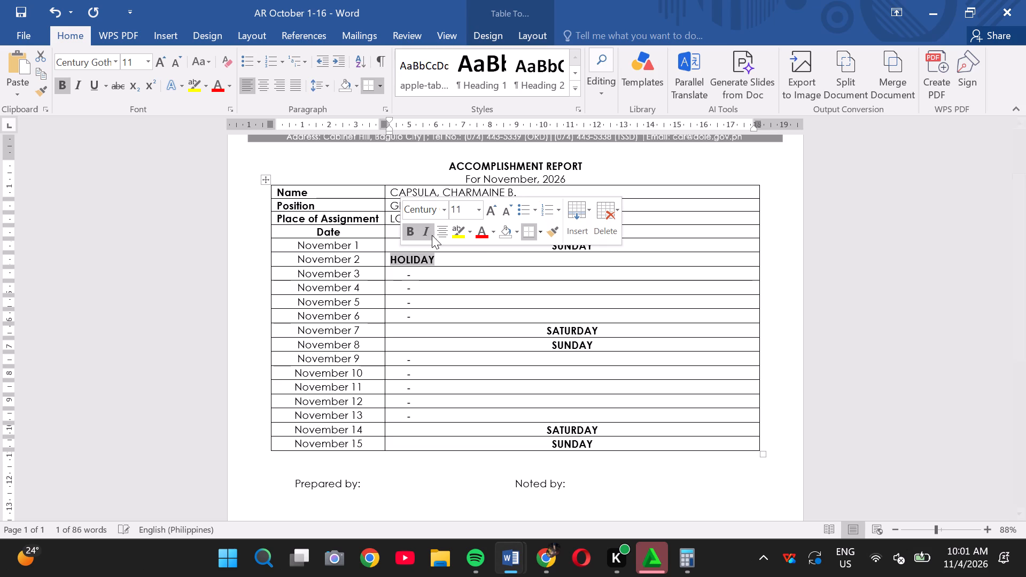
{"action": "left_click", "coordinate": [434, 235]}
{"action": "left_click", "coordinate": [432, 235]}
{"action": "left_click", "coordinate": [440, 235]}
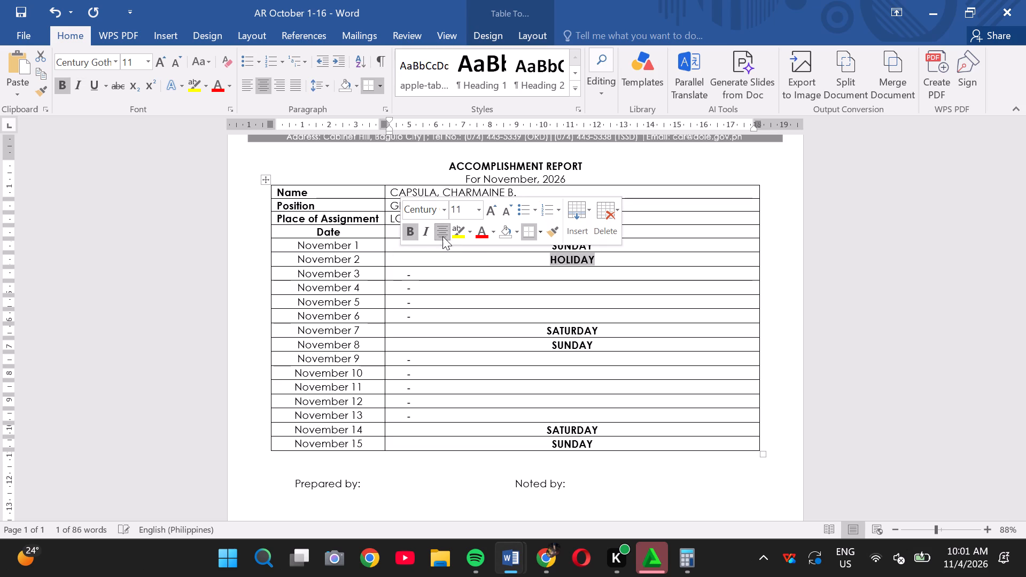
{"action": "left_click", "coordinate": [840, 260]}
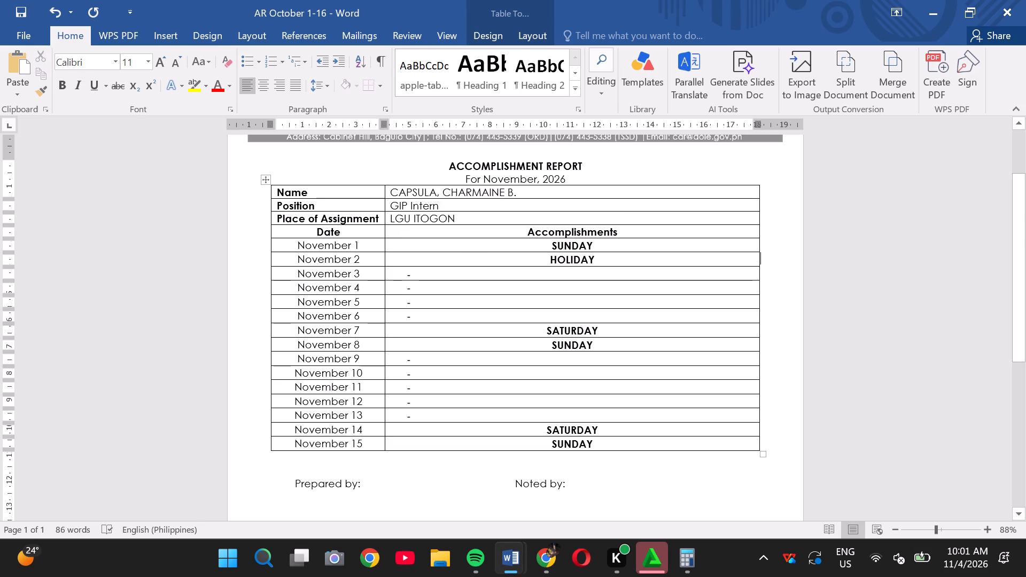
Enter Interview 2 as the November 3 accomplishment and Article as the November 4 accomplishment.
{"action": "left_click", "coordinate": [561, 274]}
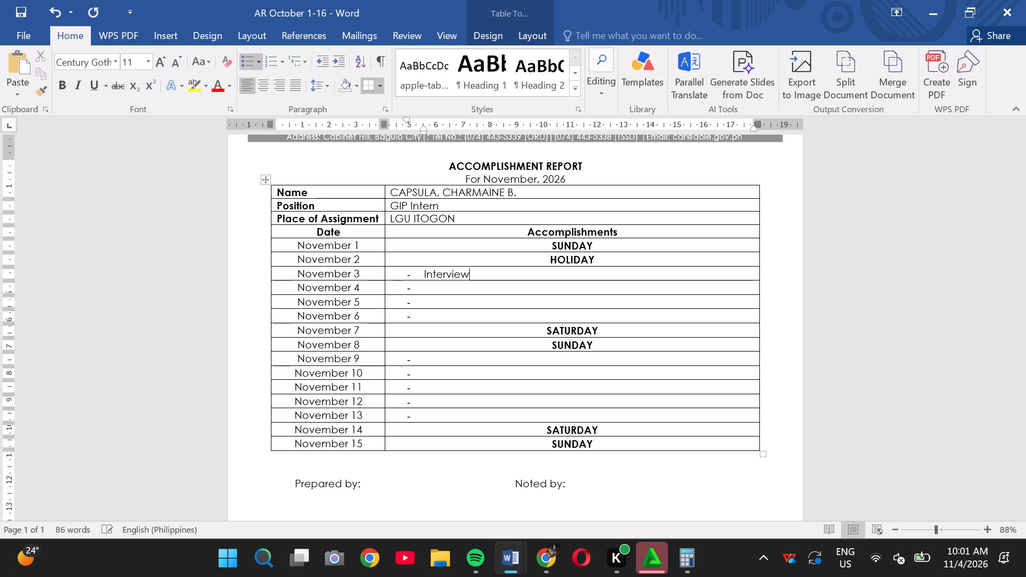
{"action": "key", "text": "space"}
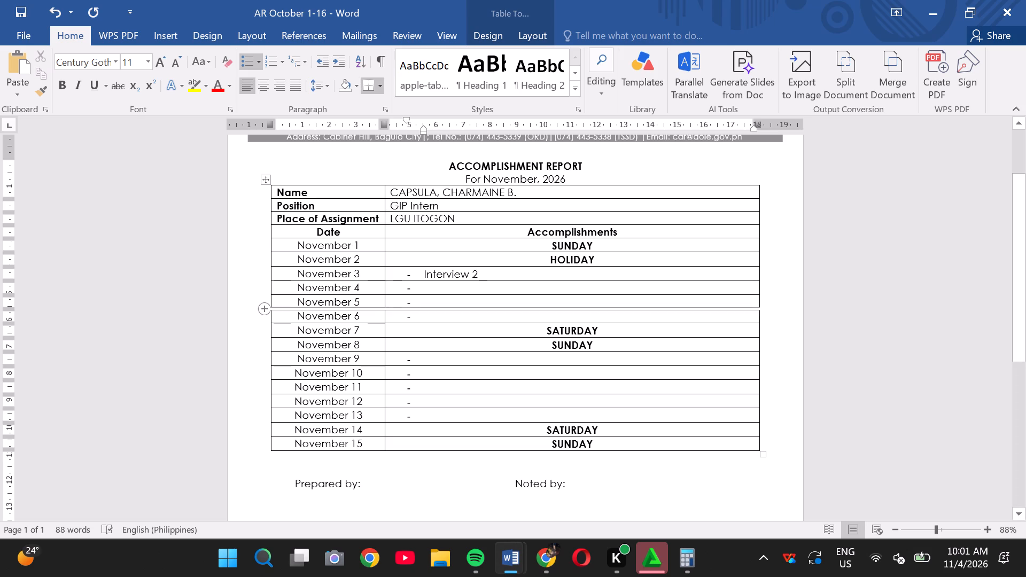
{"action": "left_click", "coordinate": [426, 286]}
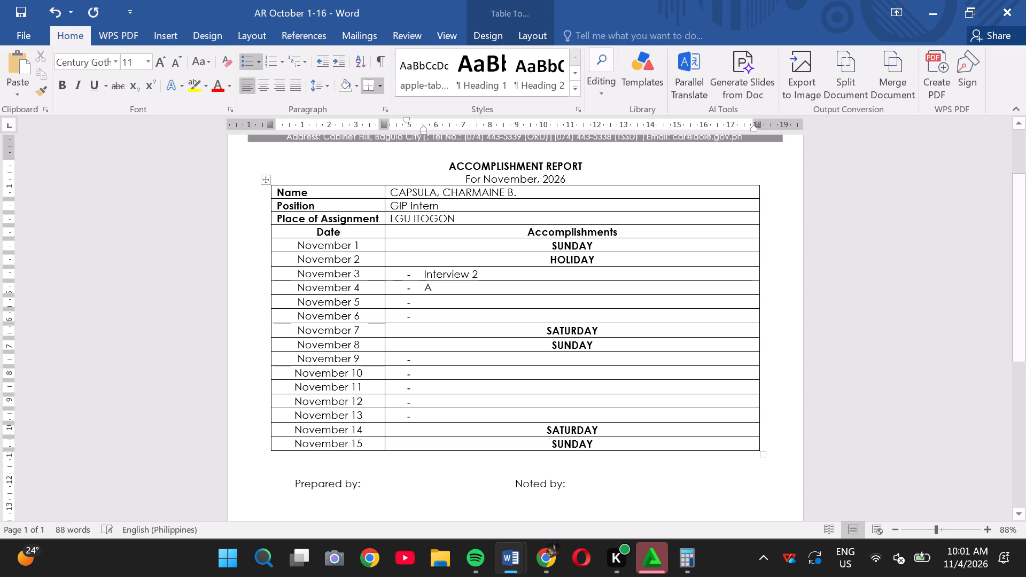
{"action": "type", "text": "rticle"}
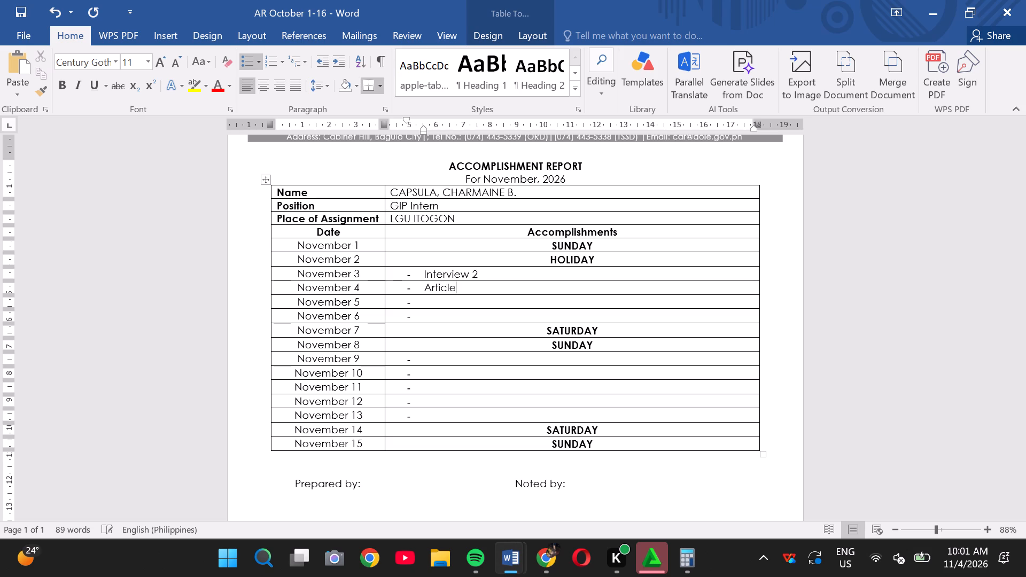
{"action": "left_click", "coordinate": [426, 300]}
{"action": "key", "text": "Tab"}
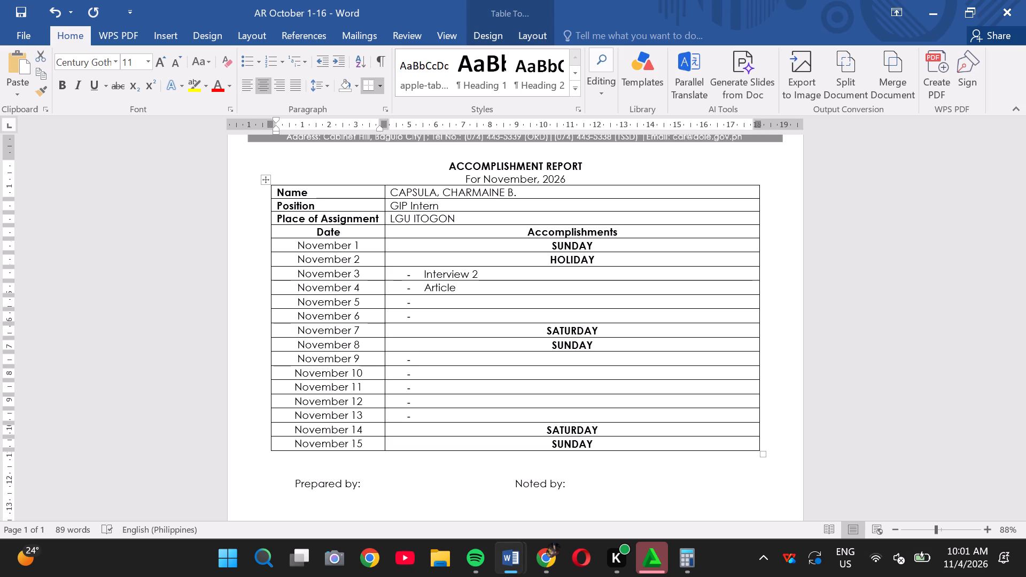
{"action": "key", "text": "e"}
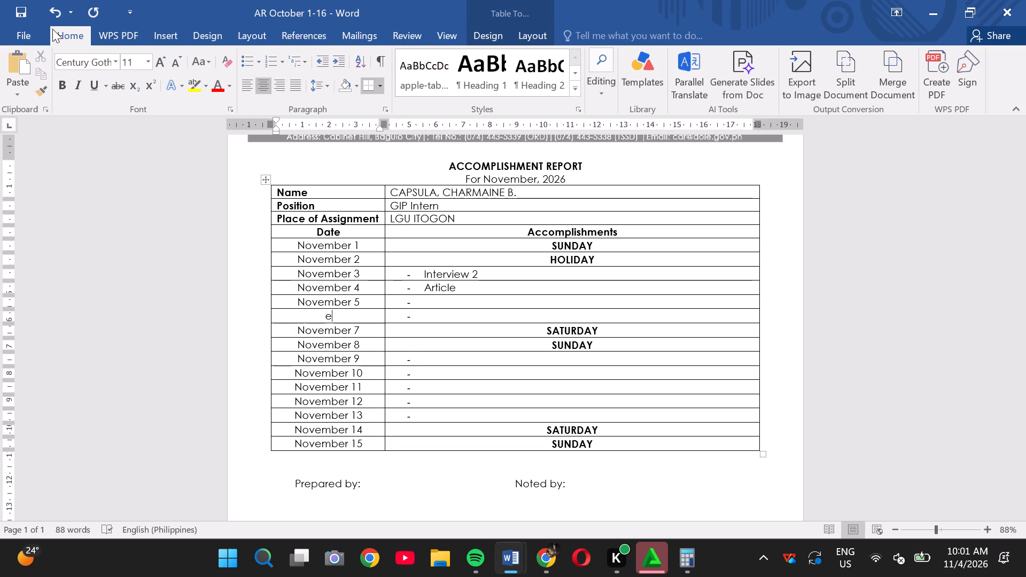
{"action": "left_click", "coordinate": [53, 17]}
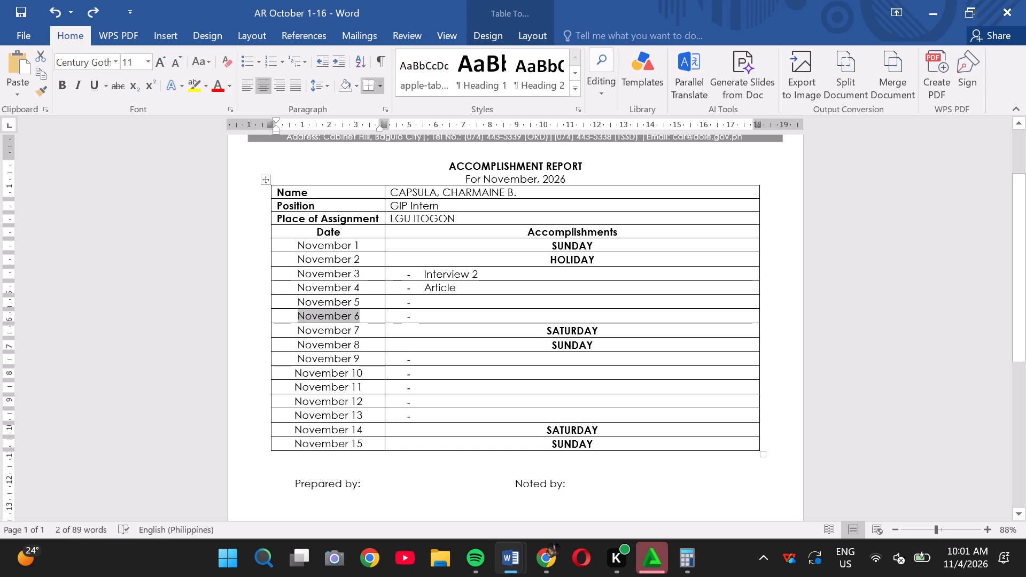
Move Article from the November 4 row to its own bullet under Interview in the November 3 row, deleting the 2.
{"action": "left_click_drag", "start_coordinate": [456, 285], "coordinate": [430, 285]}
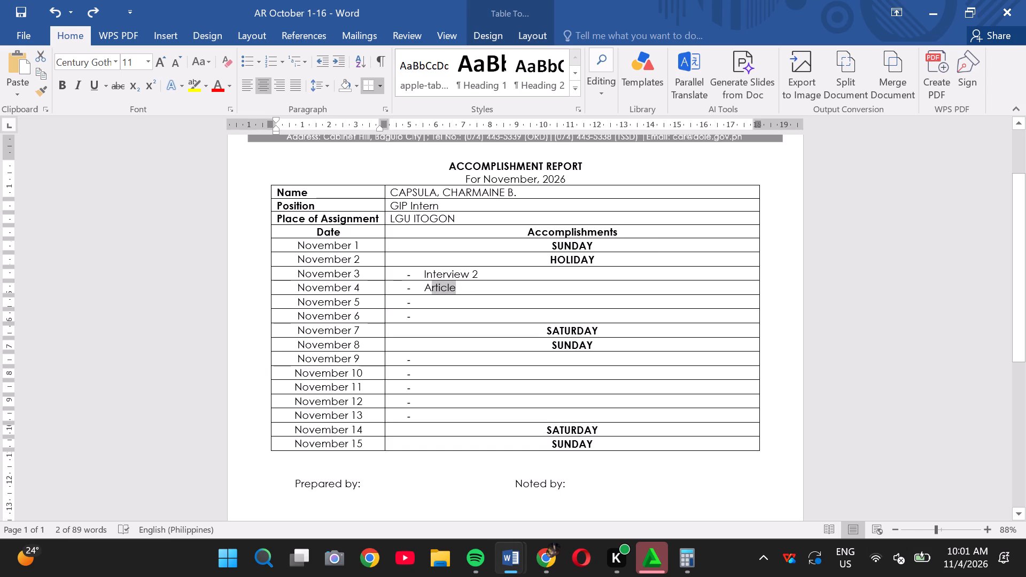
{"action": "left_click_drag", "start_coordinate": [430, 285], "coordinate": [423, 285]}
{"action": "left_click_drag", "start_coordinate": [430, 288], "coordinate": [478, 278]}
{"action": "left_click", "coordinate": [478, 278]}
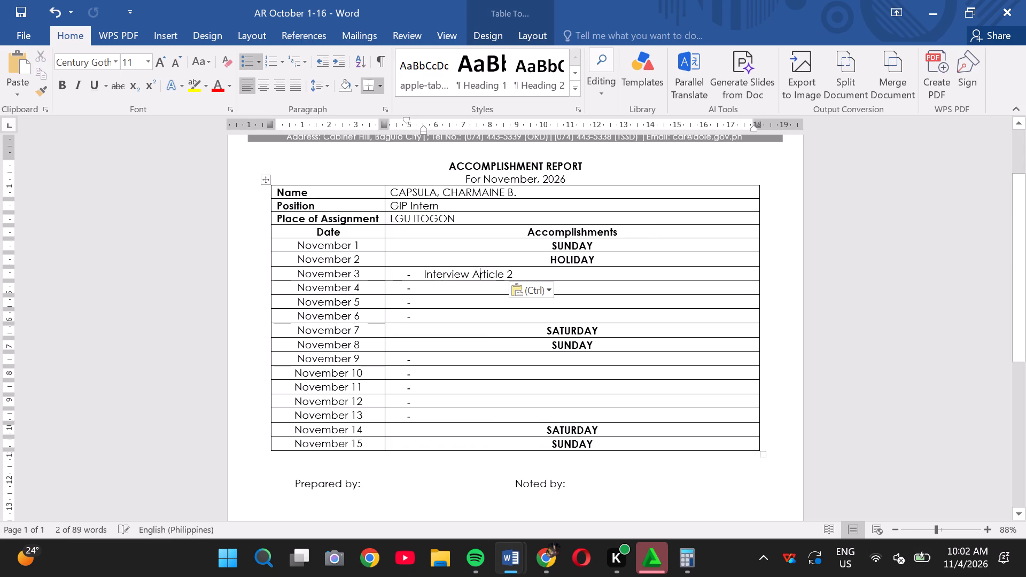
{"action": "left_click", "coordinate": [512, 276]}
{"action": "key", "text": "BackSpace"}
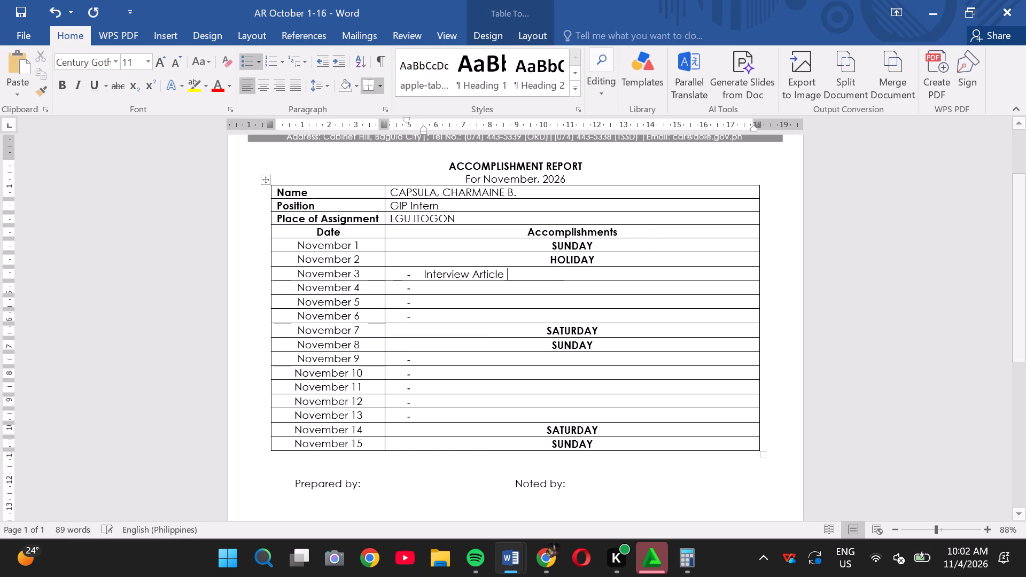
{"action": "left_click", "coordinate": [470, 275]}
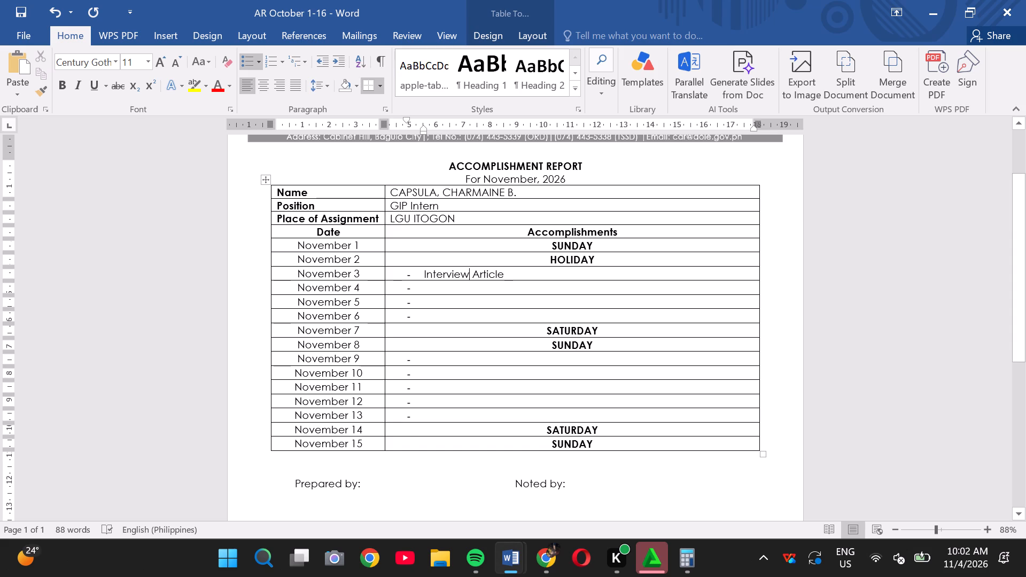
{"action": "key", "text": "Return"}
{"action": "left_click", "coordinate": [469, 286]}
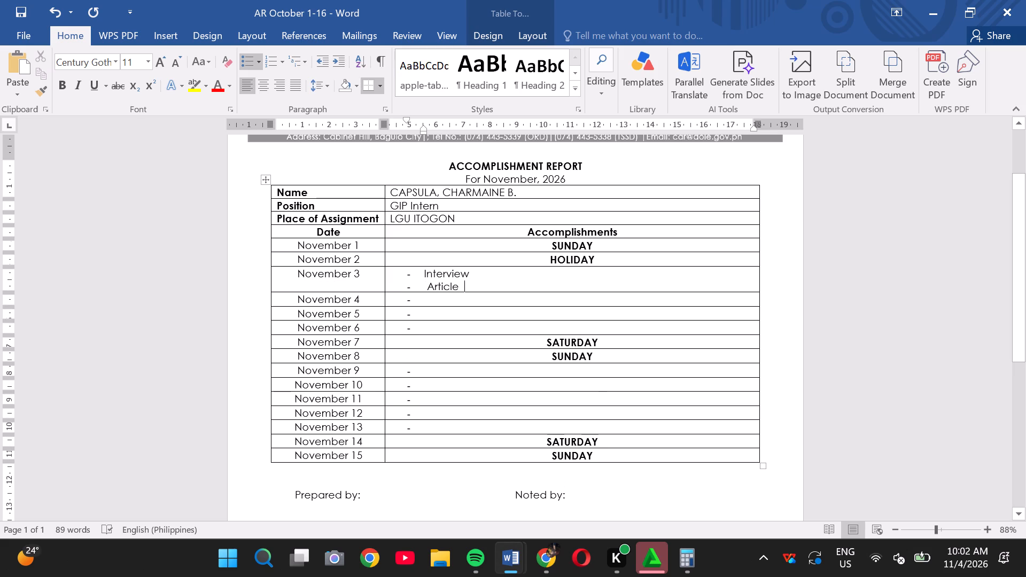
Add the bullets Edit video and Edit infographics below Article in the November 3 row.
{"action": "key", "text": "Return"}
{"action": "type", "text": "edit video"}
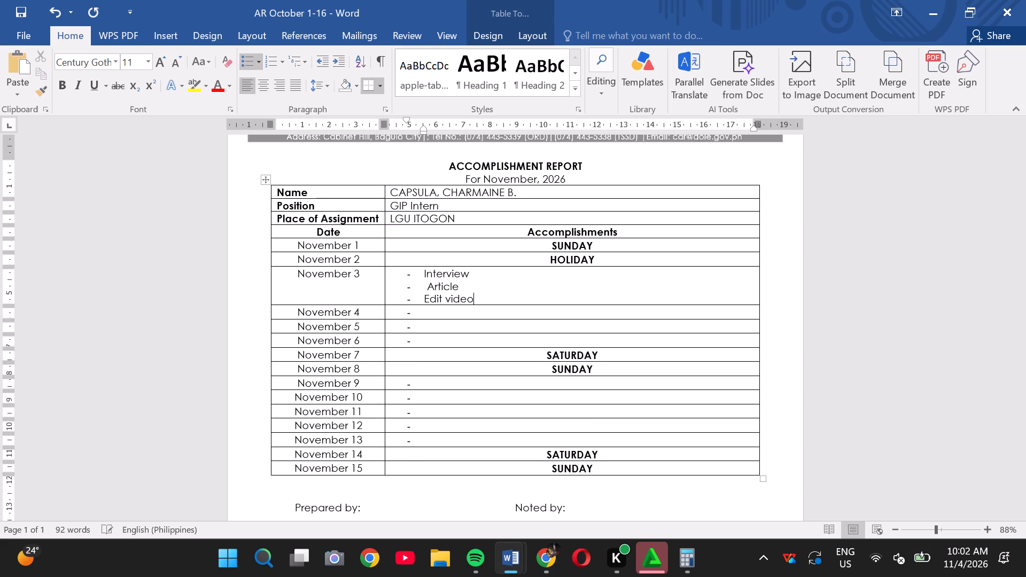
{"action": "key", "text": "Return"}
{"action": "type", "text": "edit info"}
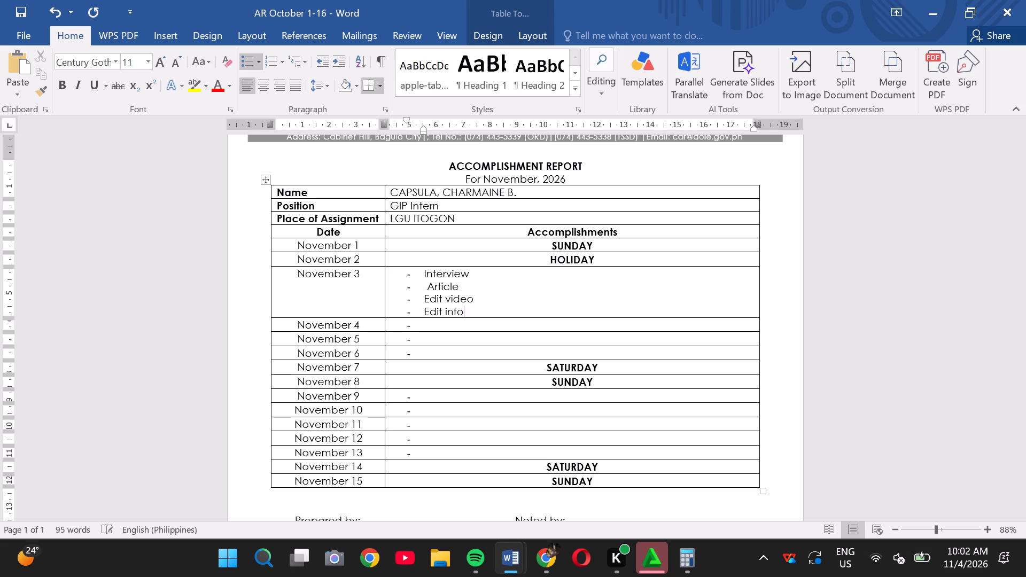
{"action": "type", "text": "graphics"}
{"action": "left_click", "coordinate": [926, 358]}
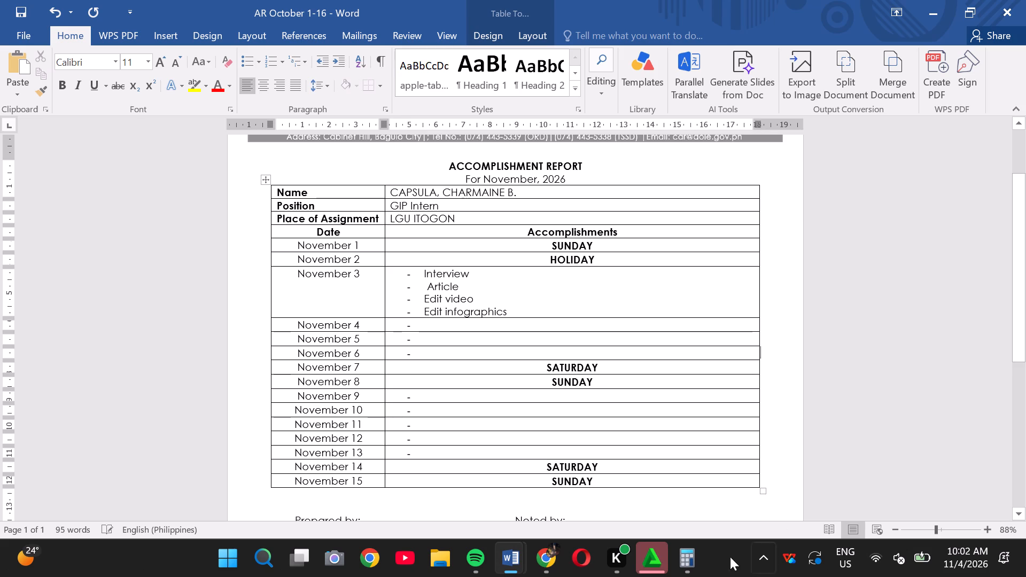
Switch to Chrome, search Google for canva in the New Tab page and open the Canva website.
{"action": "left_click", "coordinate": [557, 557]}
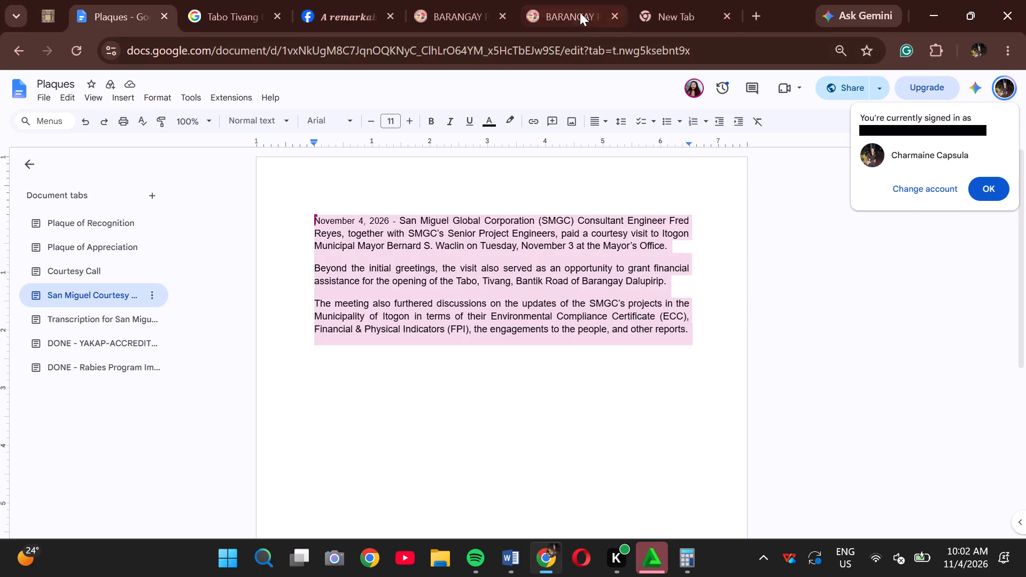
{"action": "left_click", "coordinate": [657, 17]}
{"action": "left_click", "coordinate": [410, 306]}
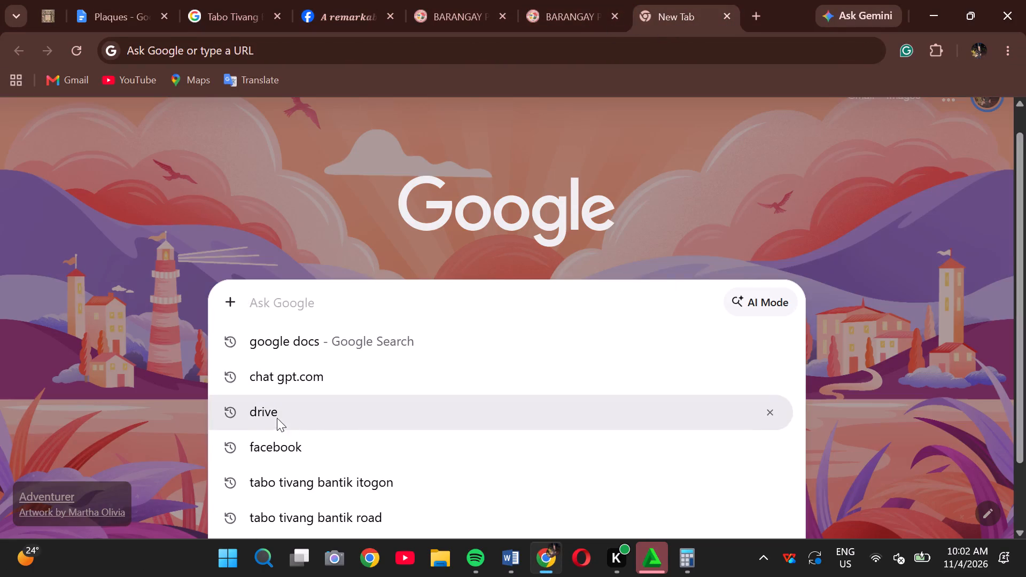
{"action": "type", "text": "canva"}
{"action": "key", "text": "Return"}
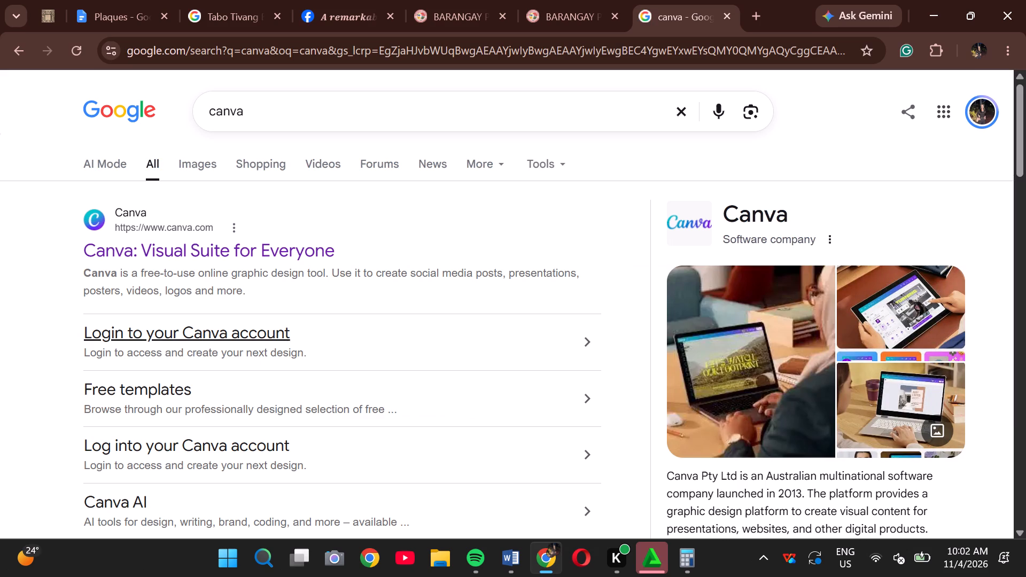
{"action": "left_click", "coordinate": [278, 261]}
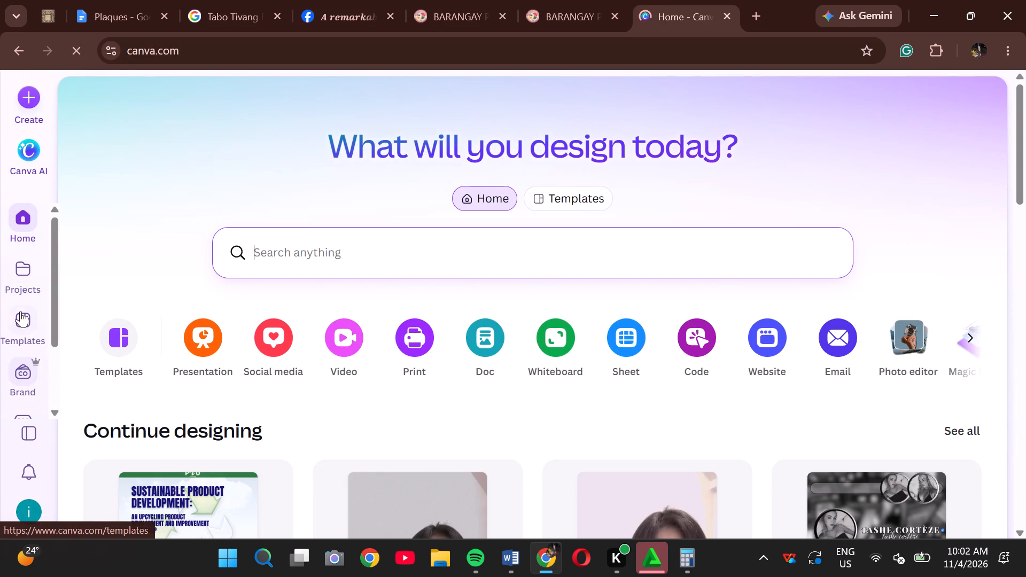
Open the recent Blue and Orange Modern Training Workshop Poster design from the Canva projects.
{"action": "left_click", "coordinate": [18, 287]}
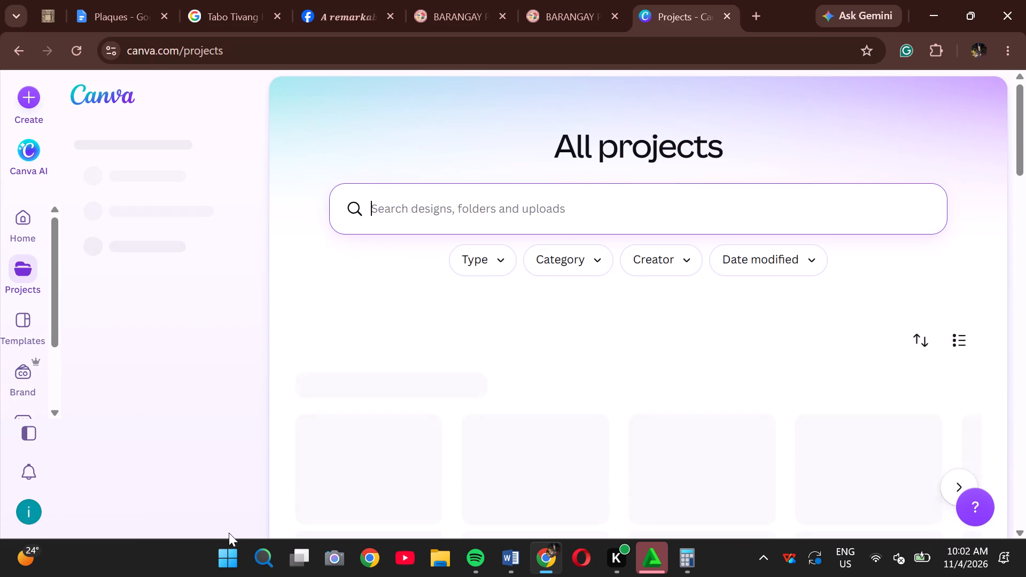
{"action": "scroll", "coordinate": [408, 416], "scroll_direction": "down", "scroll_amount": 1}
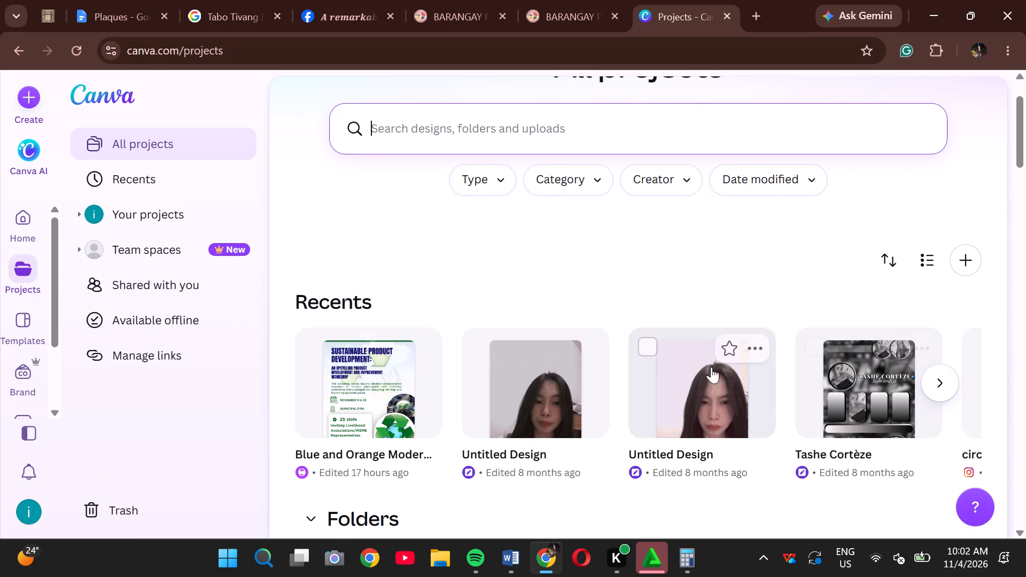
{"action": "scroll", "coordinate": [558, 378], "scroll_direction": "down", "scroll_amount": 1}
{"action": "double_click", "coordinate": [405, 307]}
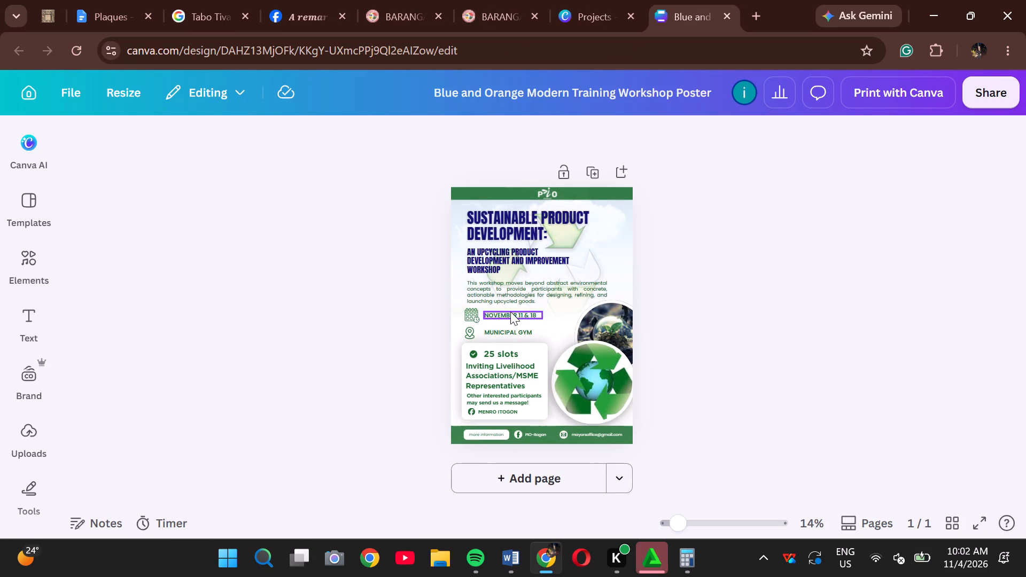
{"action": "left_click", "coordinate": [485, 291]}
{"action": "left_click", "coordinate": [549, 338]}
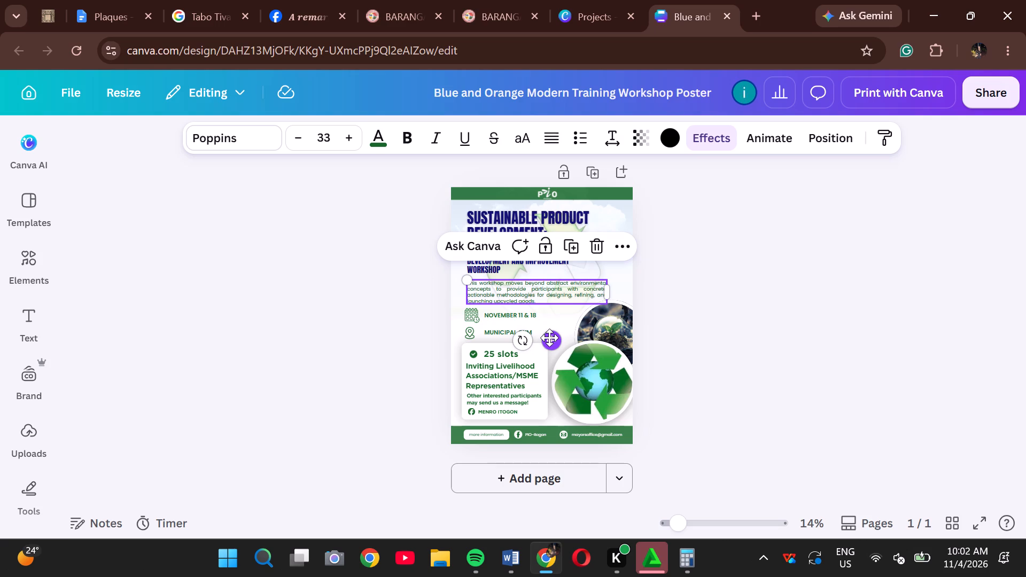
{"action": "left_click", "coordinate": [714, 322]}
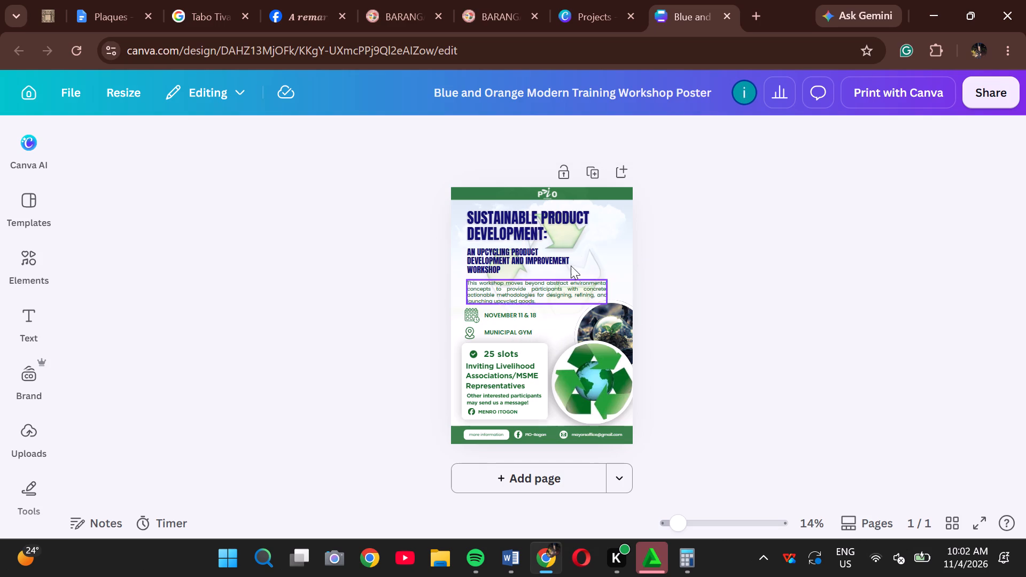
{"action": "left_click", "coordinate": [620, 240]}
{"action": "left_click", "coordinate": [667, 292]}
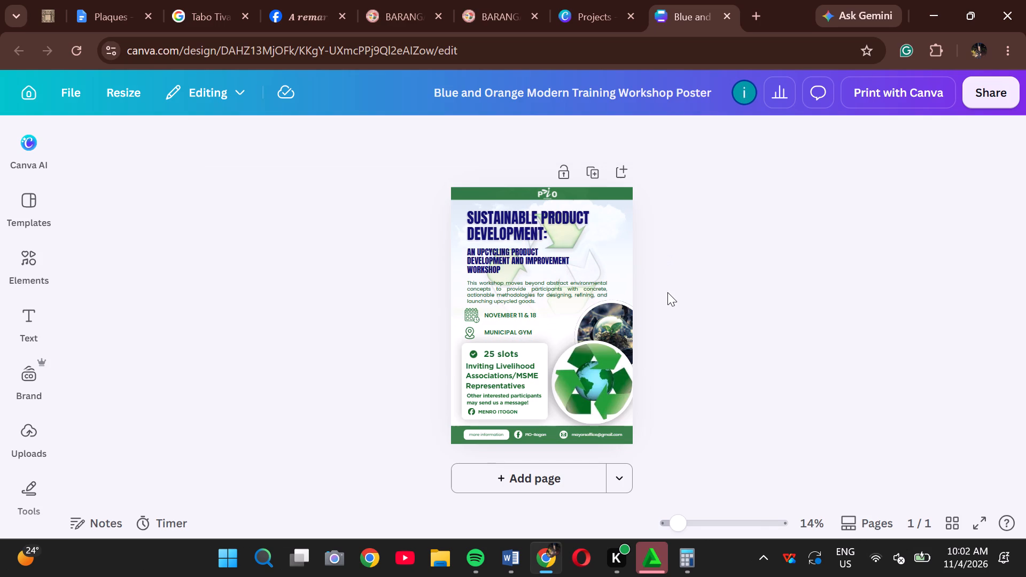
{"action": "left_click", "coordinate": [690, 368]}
Increase the font size of the NOVEMBER 11 & 18 date text on the poster to 43.1.
{"action": "left_click", "coordinate": [524, 314]}
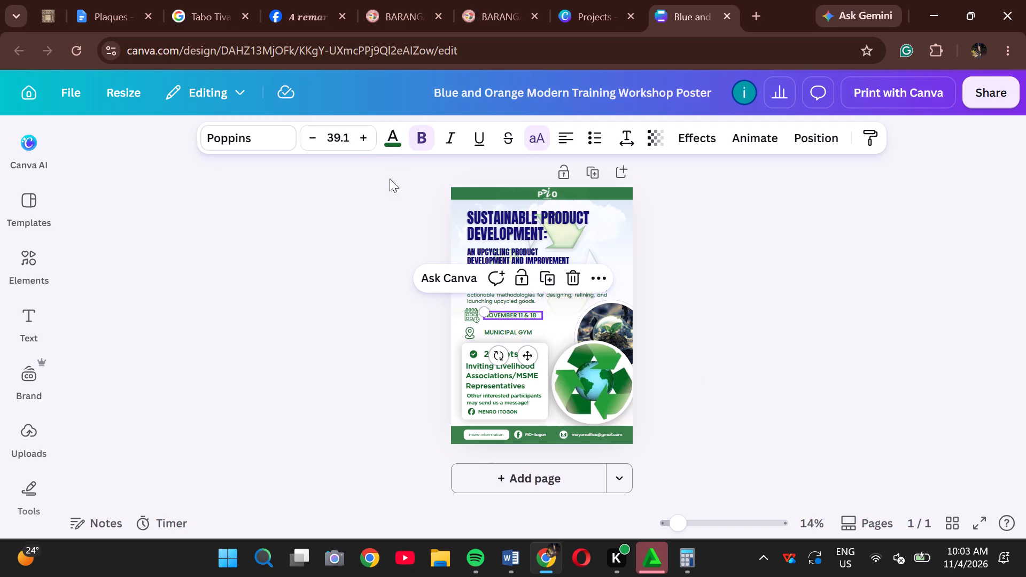
{"action": "triple_click", "coordinate": [367, 146]}
{"action": "left_click", "coordinate": [366, 145]}
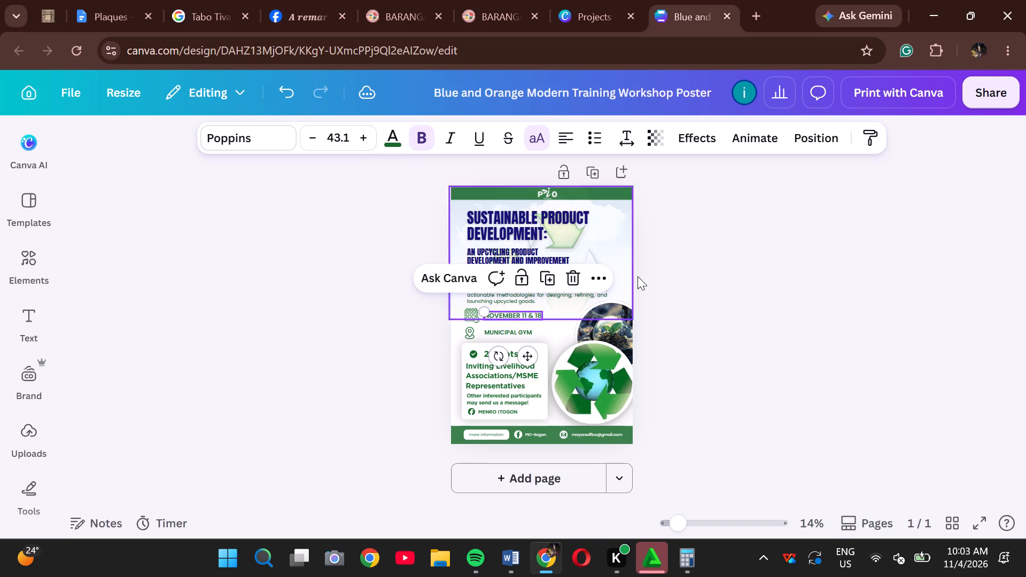